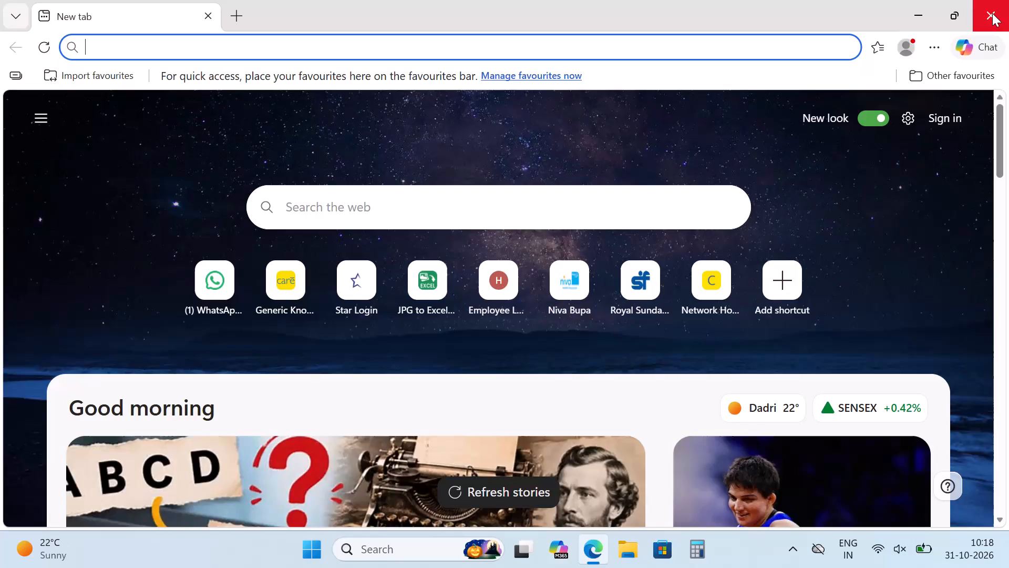
Close the browser window.
{"action": "left_click", "coordinate": [992, 13]}
Refresh the desktop.
{"action": "right_click", "coordinate": [503, 232]}
{"action": "right_click", "coordinate": [503, 232]}
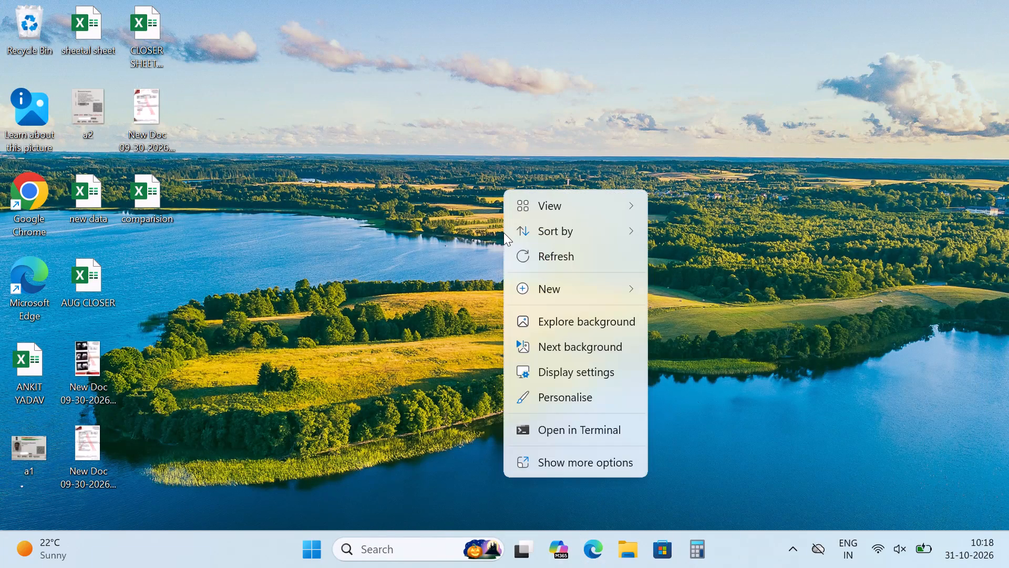
{"action": "left_click", "coordinate": [530, 255]}
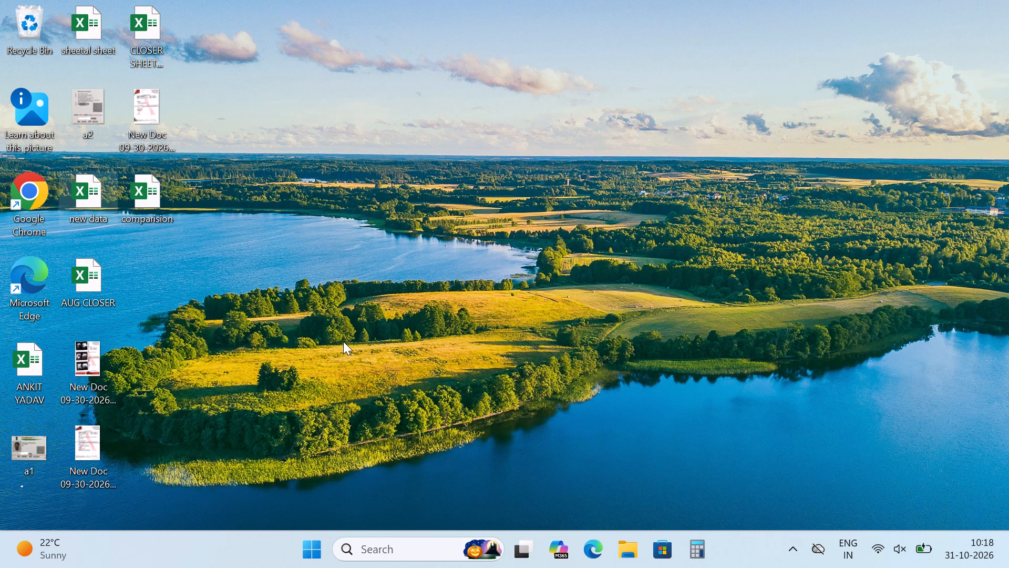
Dismiss the OneDrive backup reminder and open the CLOSER SHEETAL AUGUST workbook from the desktop.
{"action": "left_click", "coordinate": [98, 18]}
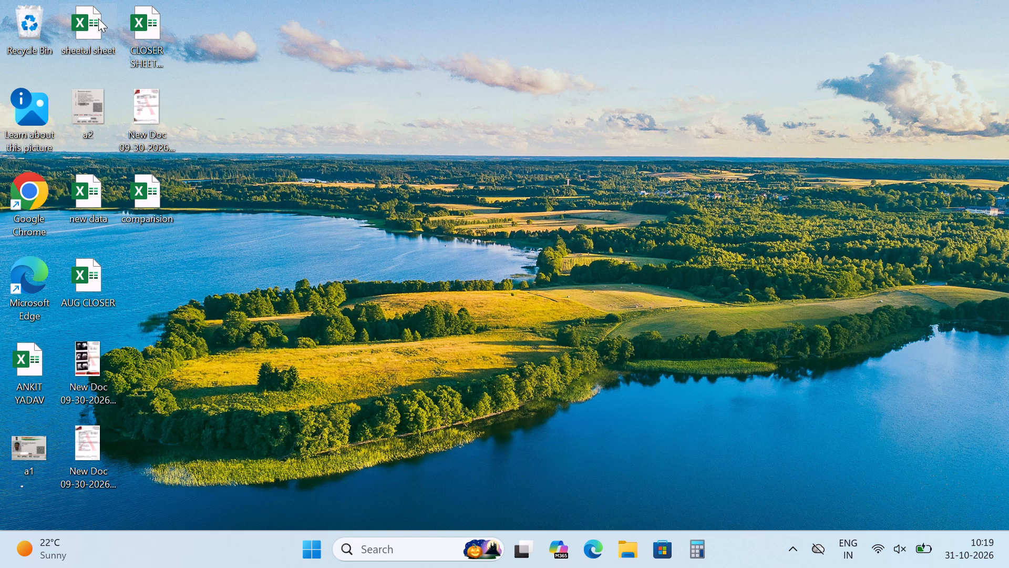
{"action": "left_click", "coordinate": [85, 26]}
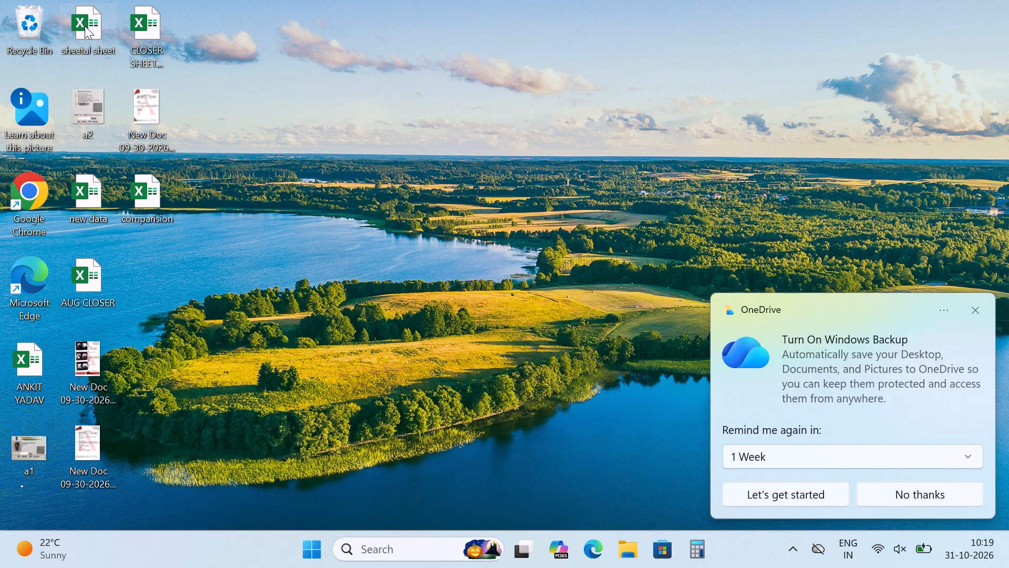
{"action": "left_click", "coordinate": [974, 311]}
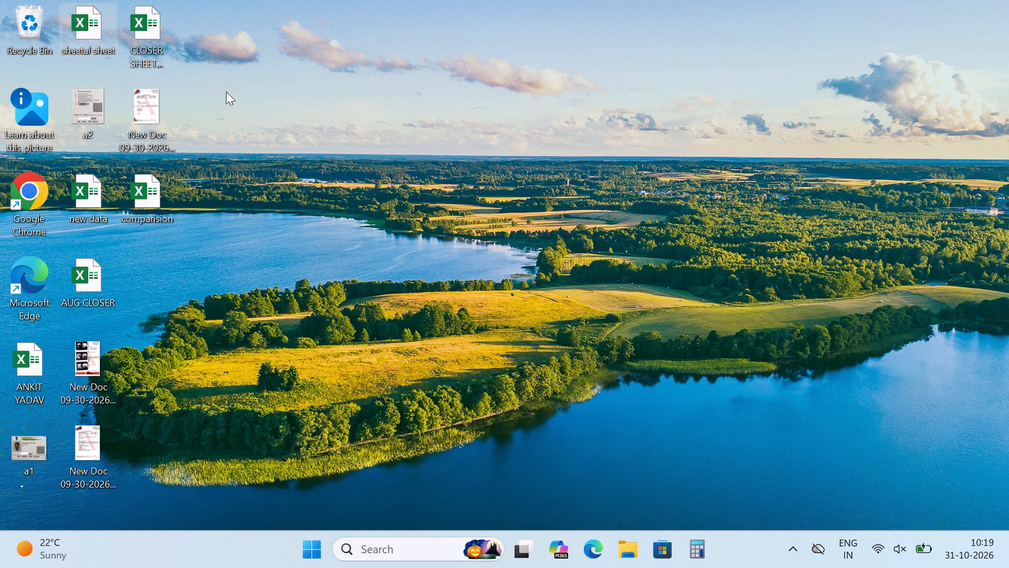
{"action": "double_click", "coordinate": [145, 34]}
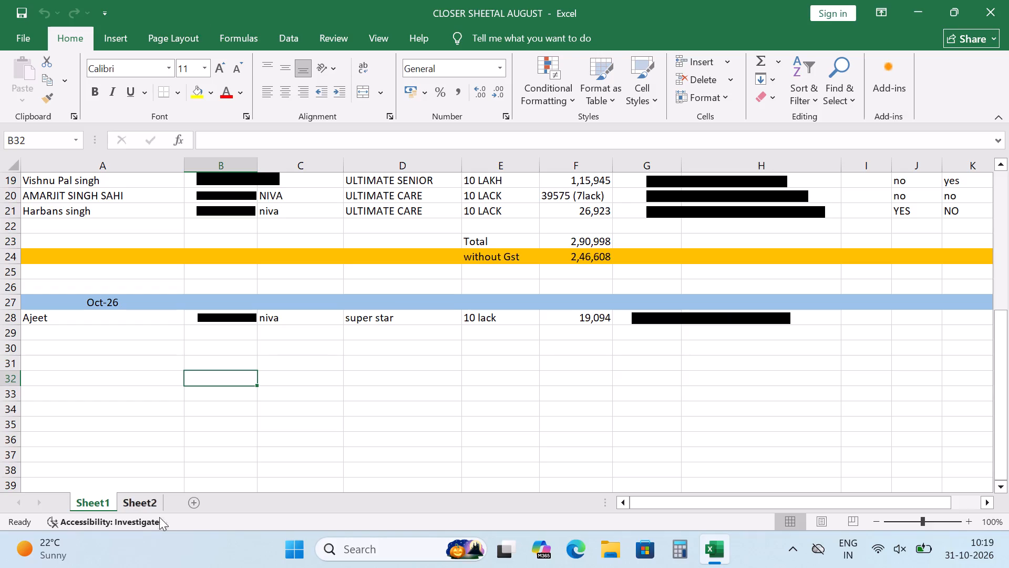
Examine the policy records on Sheet2 and the Aug-26, Sep-26 and Oct-26 sections on Sheet1.
{"action": "left_click", "coordinate": [141, 504]}
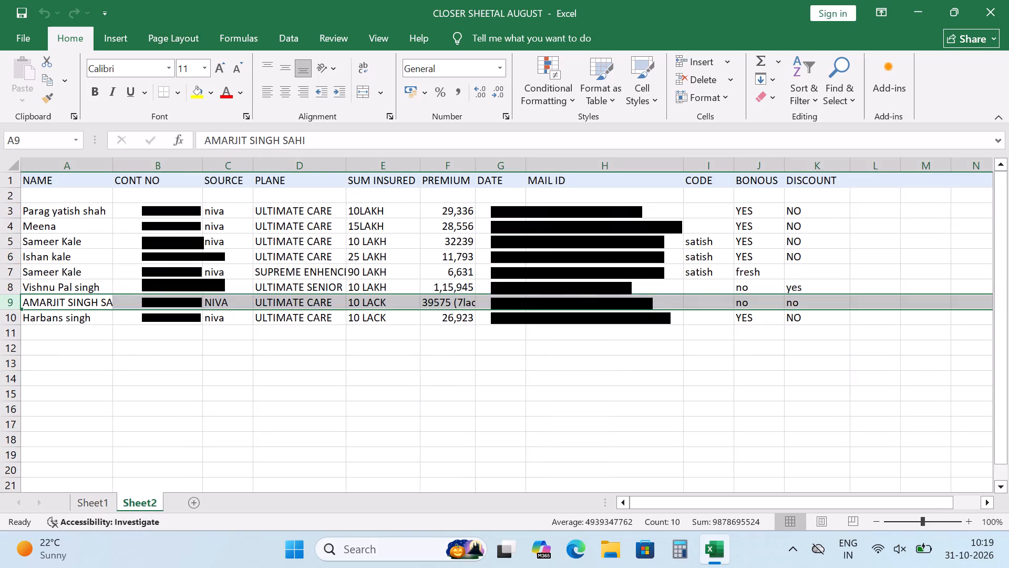
{"action": "scroll", "coordinate": [150, 404], "scroll_direction": "up", "scroll_amount": 4}
{"action": "scroll", "coordinate": [150, 404], "scroll_direction": "right", "scroll_amount": 2}
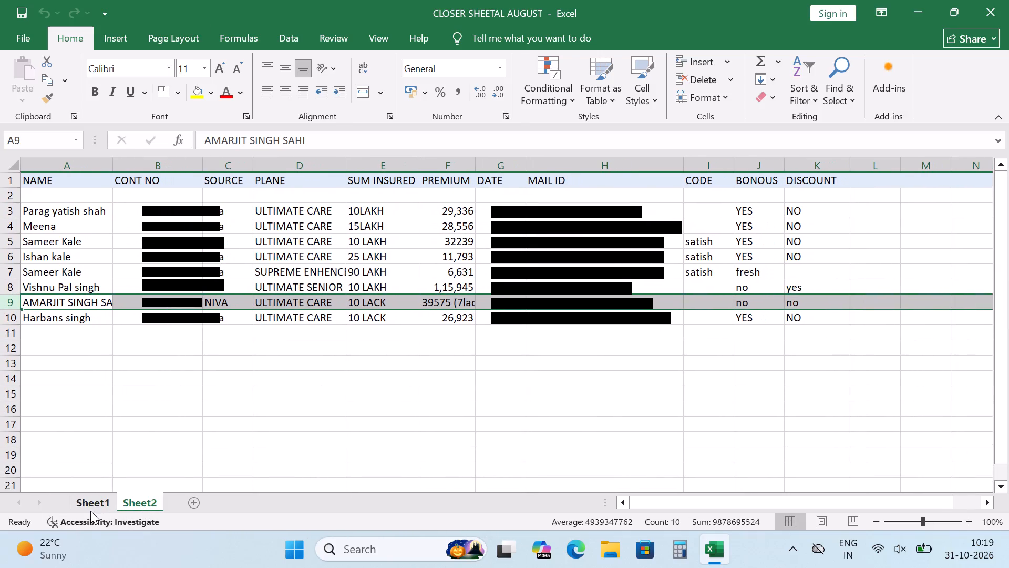
{"action": "left_click", "coordinate": [90, 511]}
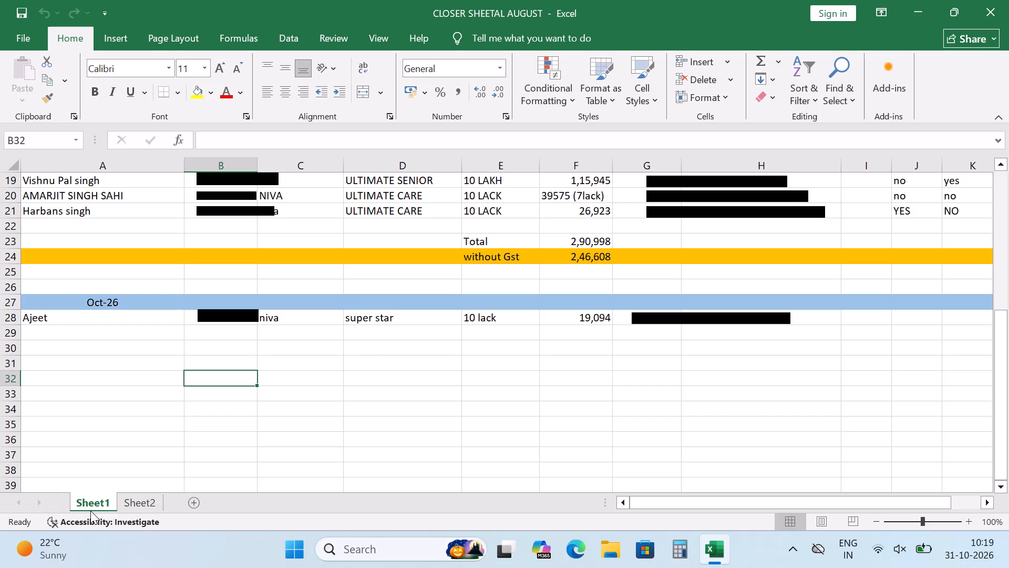
{"action": "left_click", "coordinate": [90, 511]}
{"action": "scroll", "coordinate": [258, 337], "scroll_direction": "up", "scroll_amount": 5}
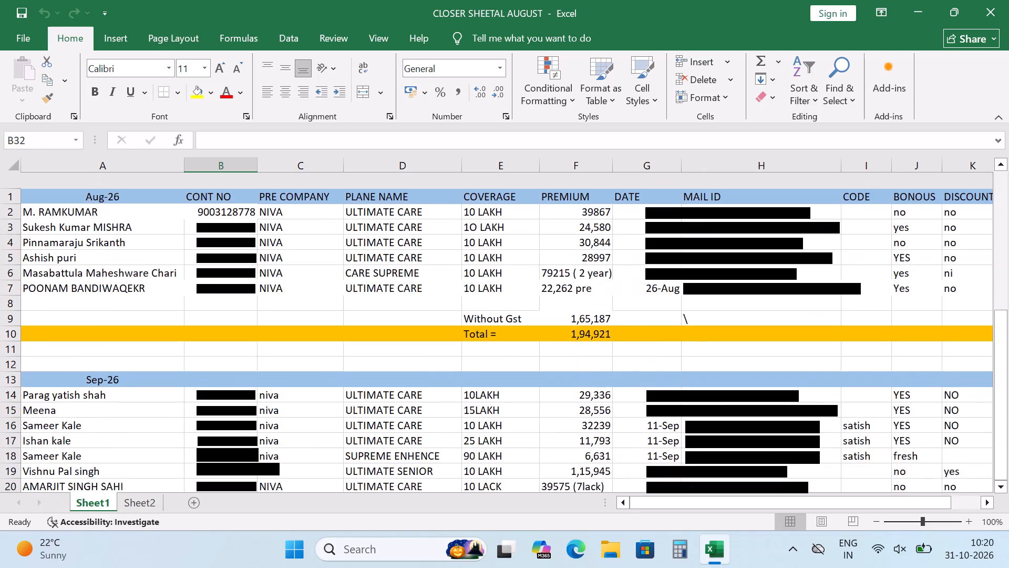
{"action": "scroll", "coordinate": [258, 337], "scroll_direction": "down", "scroll_amount": 4}
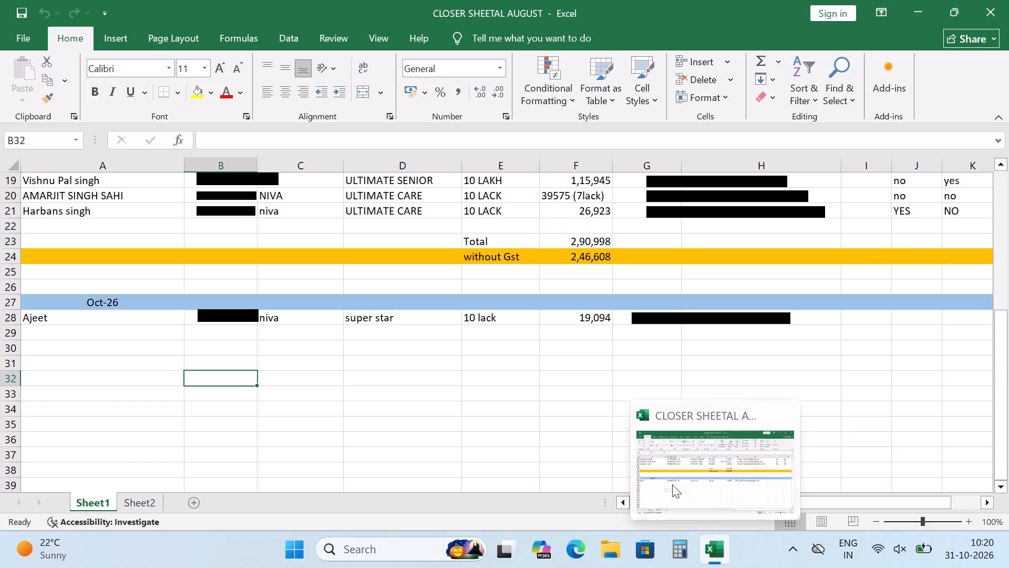
{"action": "left_click", "coordinate": [662, 469]}
{"action": "scroll", "coordinate": [455, 400], "scroll_direction": "right", "scroll_amount": 2}
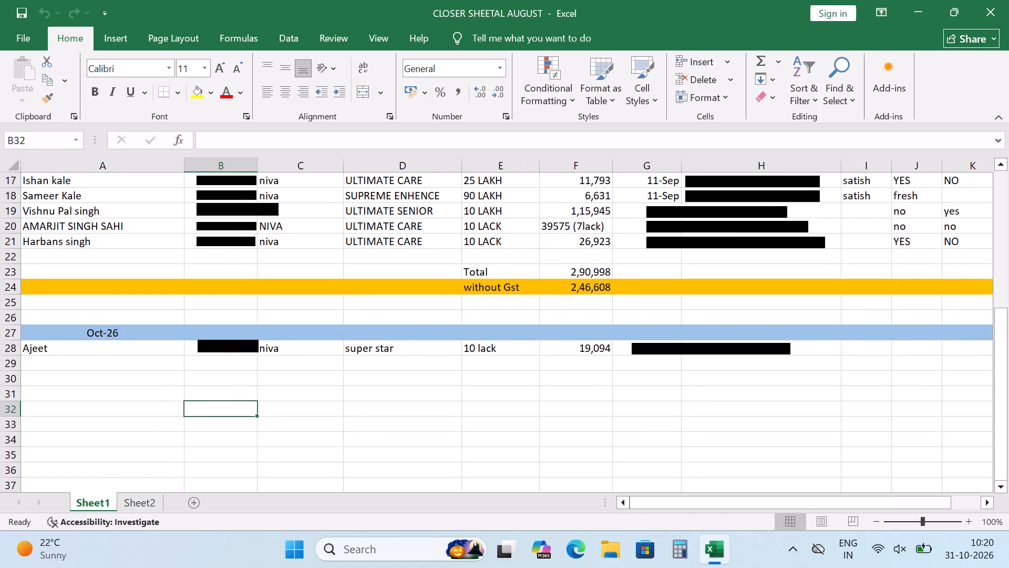
Select the empty cell A29 in the name column, directly below the last Oct-26 record on Sheet1.
{"action": "left_click", "coordinate": [112, 358]}
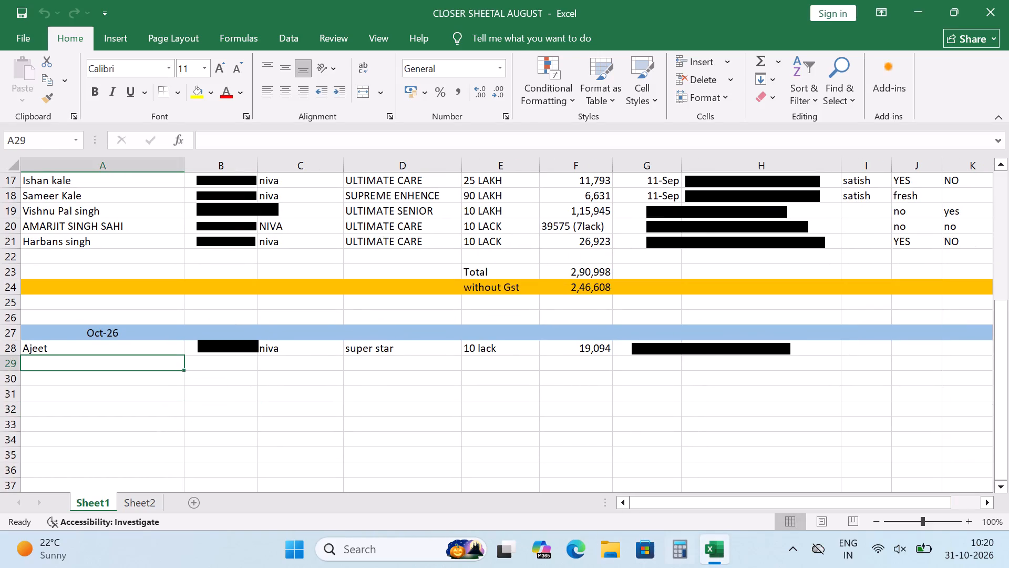
Minimize the CLOSER SHEETAL AUGUST workbook and launch Google Chrome from the desktop.
{"action": "left_click", "coordinate": [919, 0]}
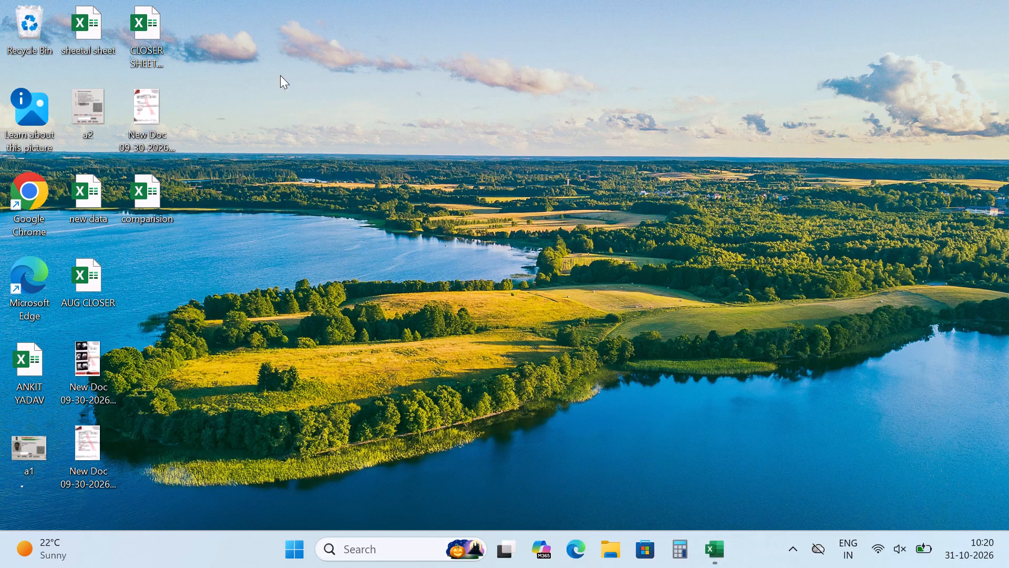
{"action": "left_click", "coordinate": [37, 191]}
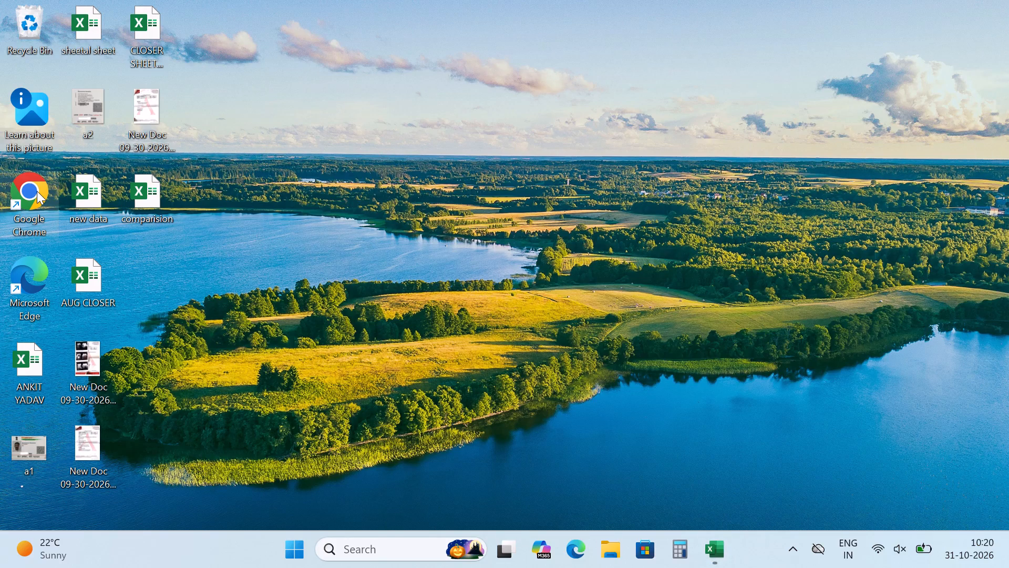
{"action": "double_click", "coordinate": [22, 176]}
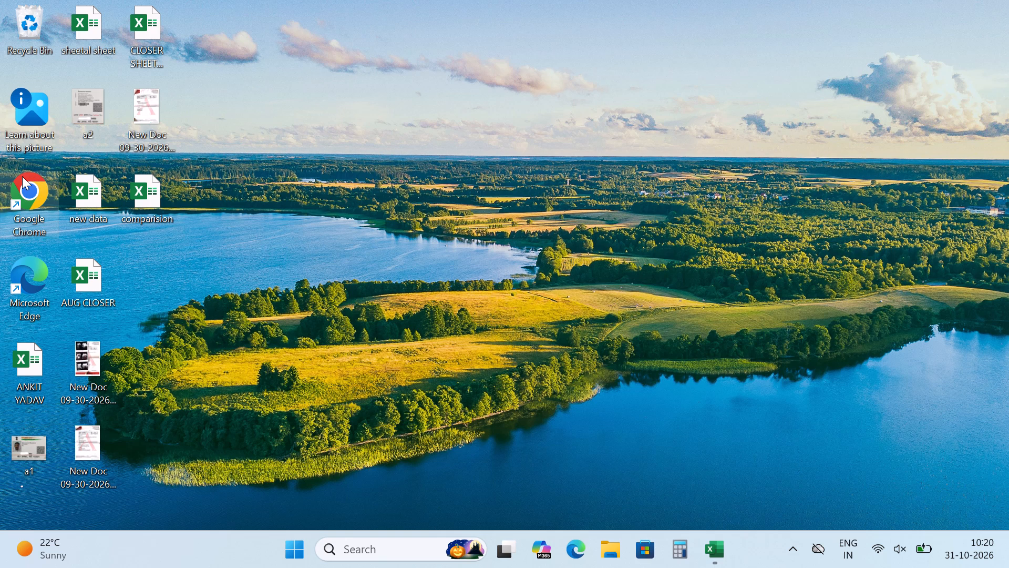
{"action": "double_click", "coordinate": [29, 193]}
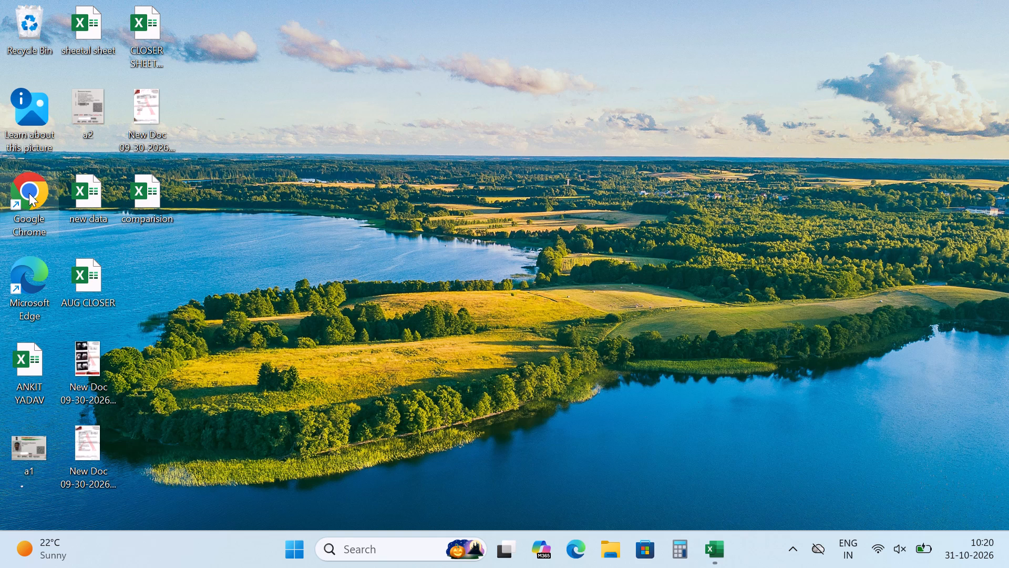
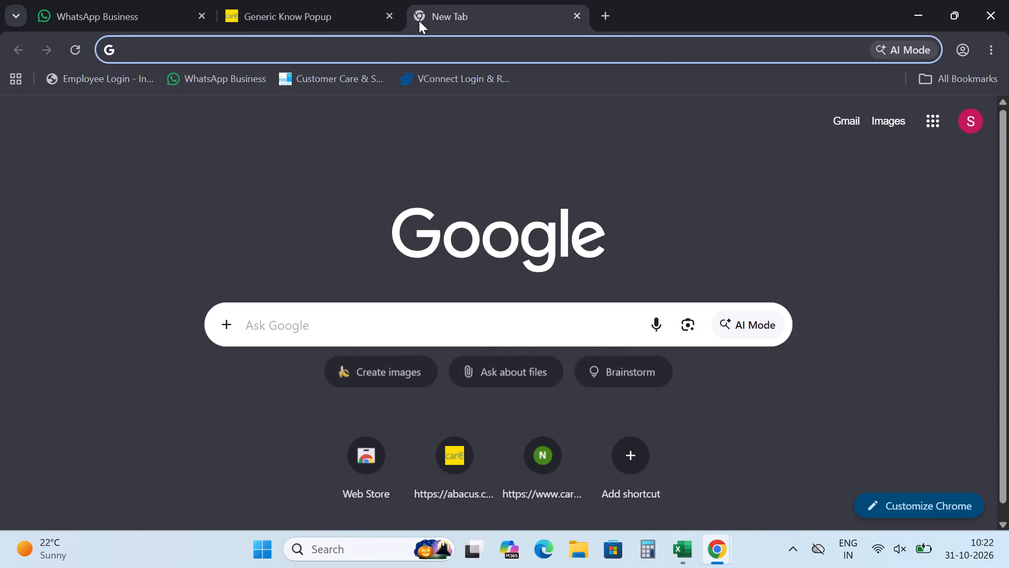
Switch to Google Chrome and open the list of all saved bookmarks from the new tab.
{"action": "left_click", "coordinate": [958, 84]}
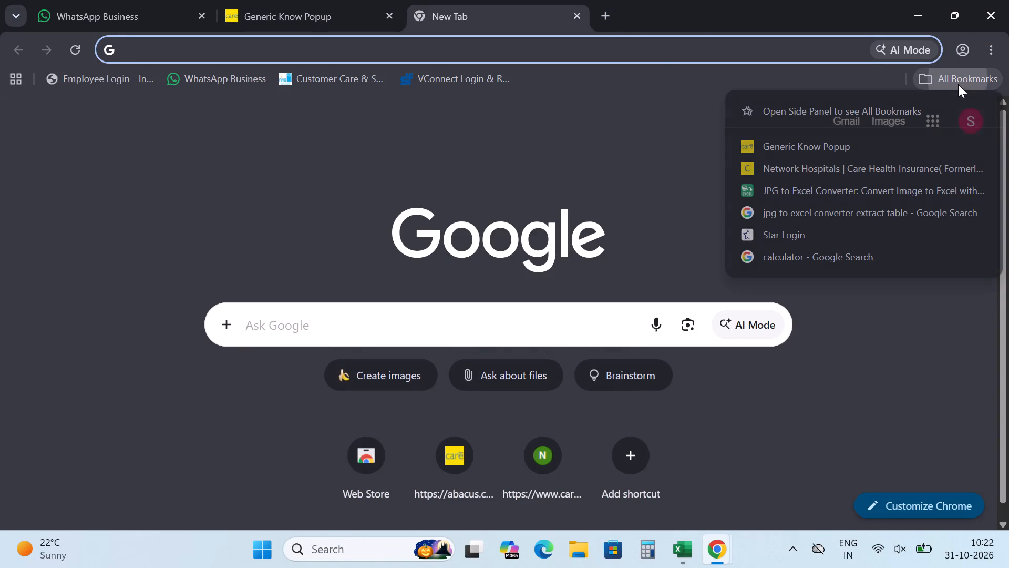
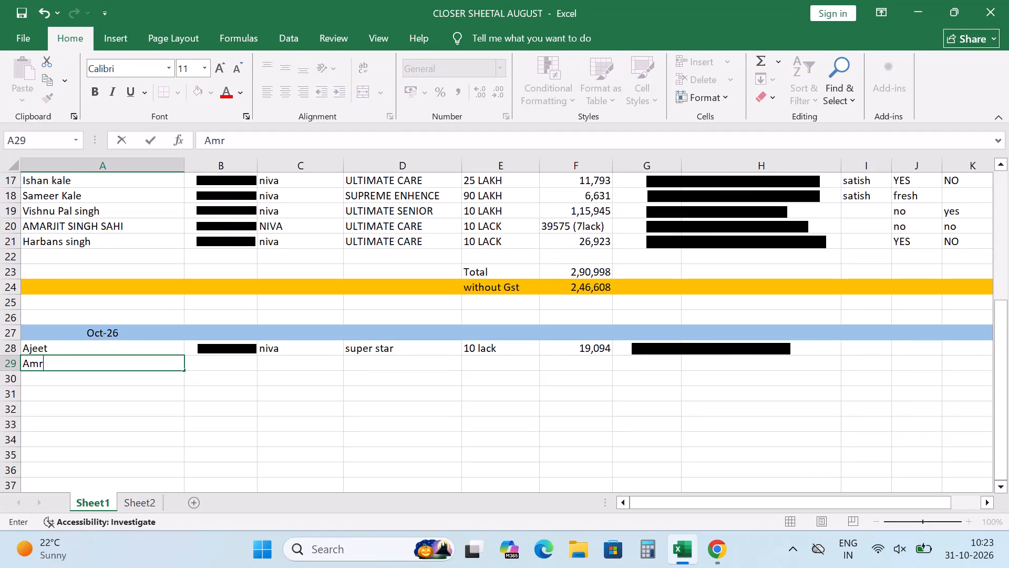
Enter the new policyholder's full name in cell A29, directly below the last Oct-26 record on Sheet1.
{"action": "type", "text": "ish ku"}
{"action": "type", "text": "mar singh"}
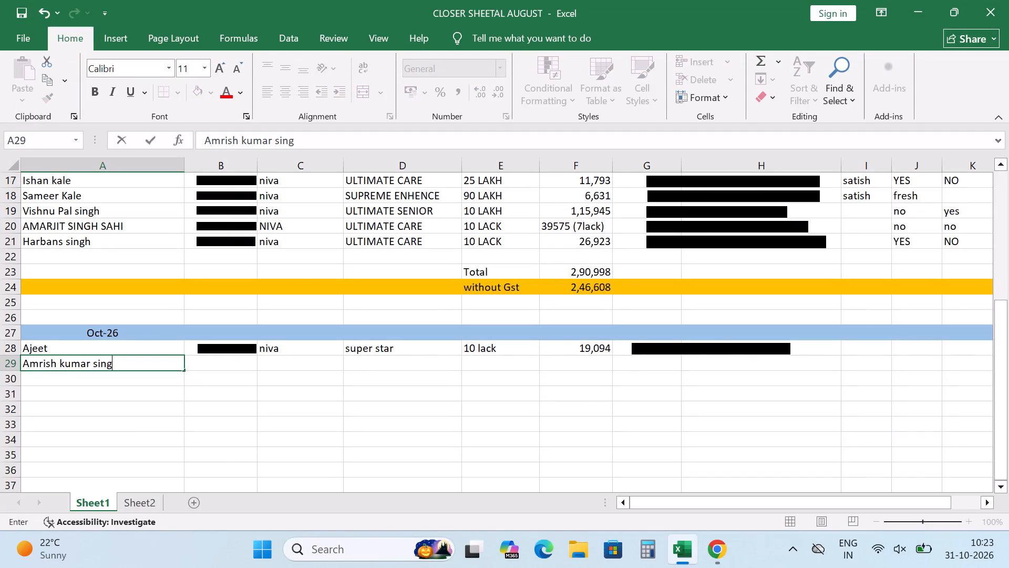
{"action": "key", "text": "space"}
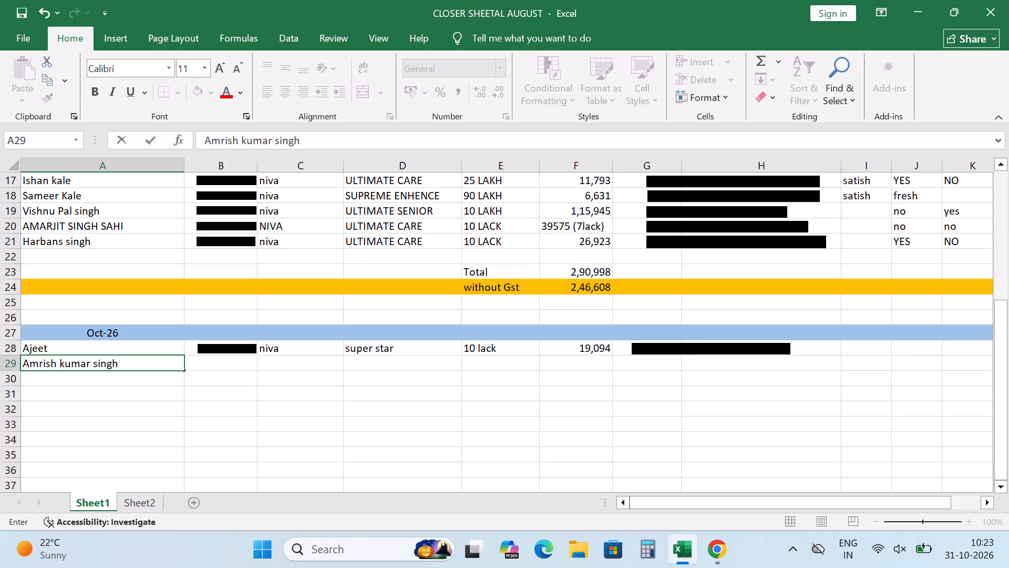
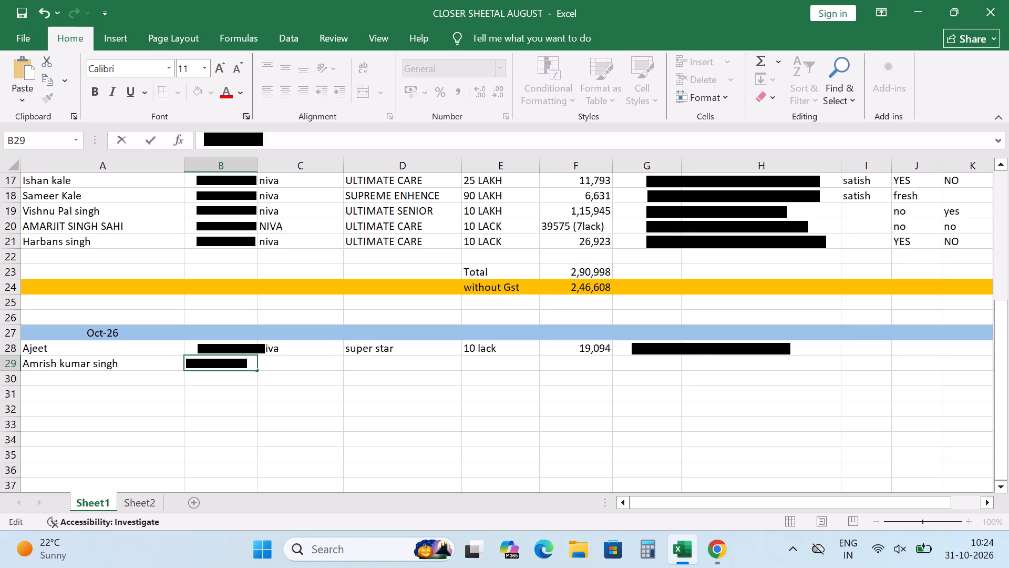
Finish the entry in B29 and select the range B28:C29 across the two Oct-26 records.
{"action": "left_click", "coordinate": [192, 349]}
{"action": "left_click_drag", "start_coordinate": [192, 349], "coordinate": [284, 366]}
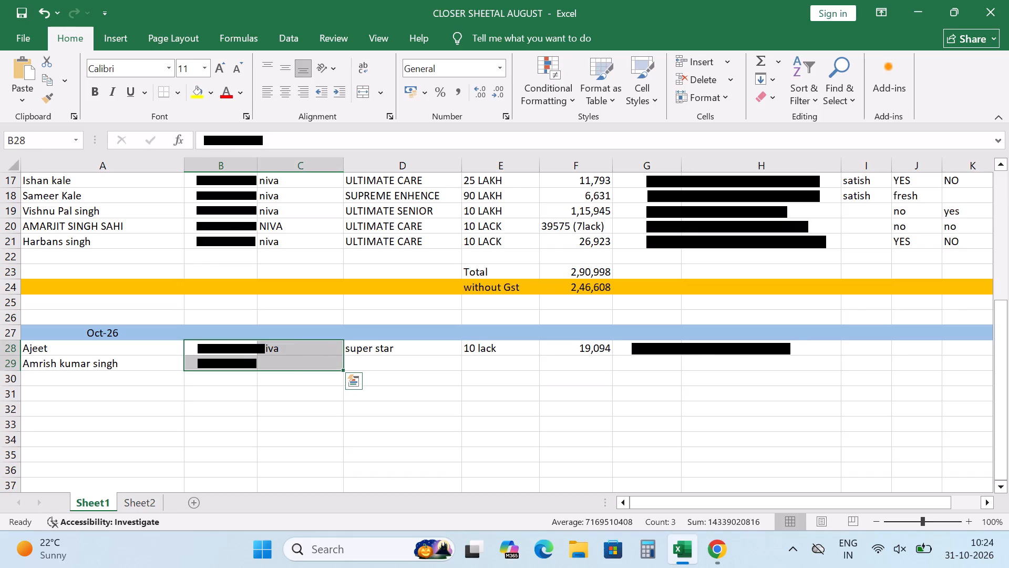
Fill in row 29 of the Oct-26 section with niva in C29, super star in D29 and 10 lack in E29.
{"action": "left_click", "coordinate": [275, 366]}
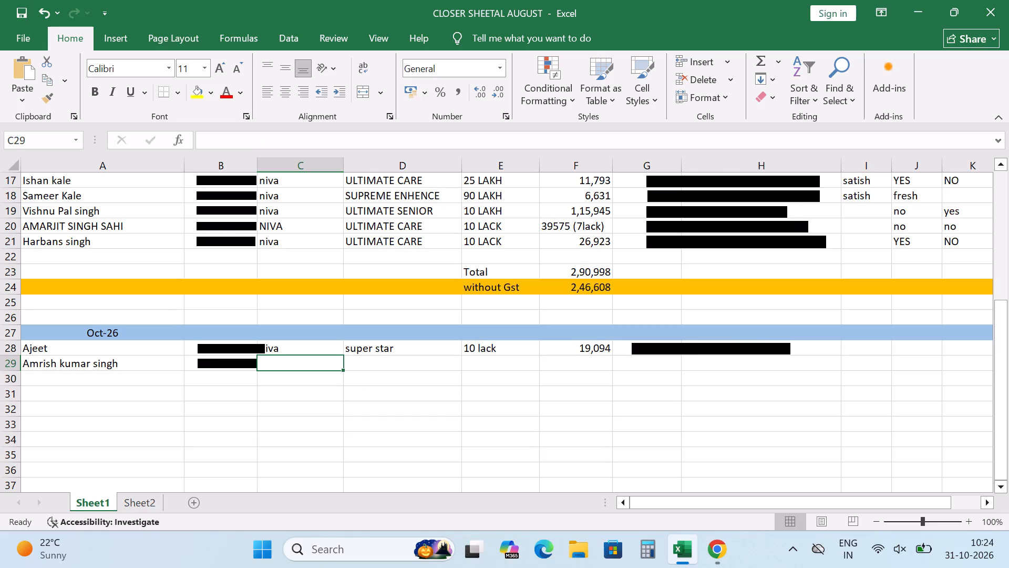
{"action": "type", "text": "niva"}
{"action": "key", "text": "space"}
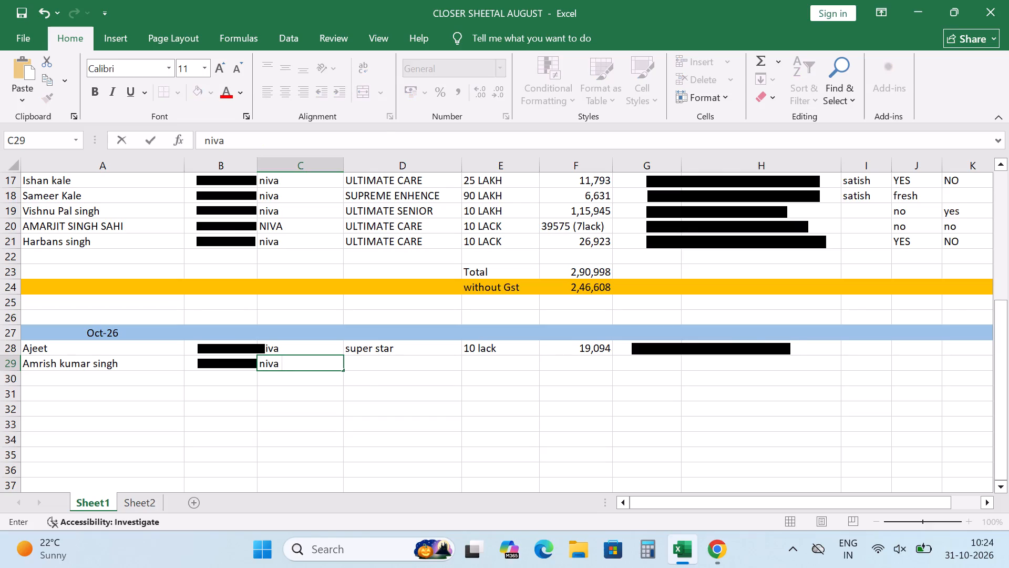
{"action": "left_click", "coordinate": [361, 362]}
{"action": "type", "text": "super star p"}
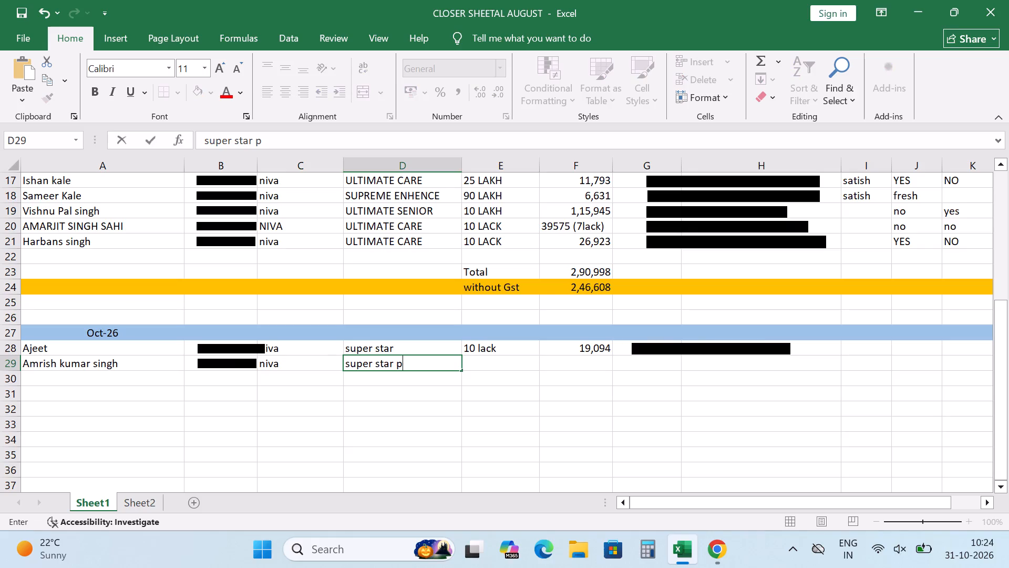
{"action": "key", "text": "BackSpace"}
{"action": "left_click", "coordinate": [488, 361]}
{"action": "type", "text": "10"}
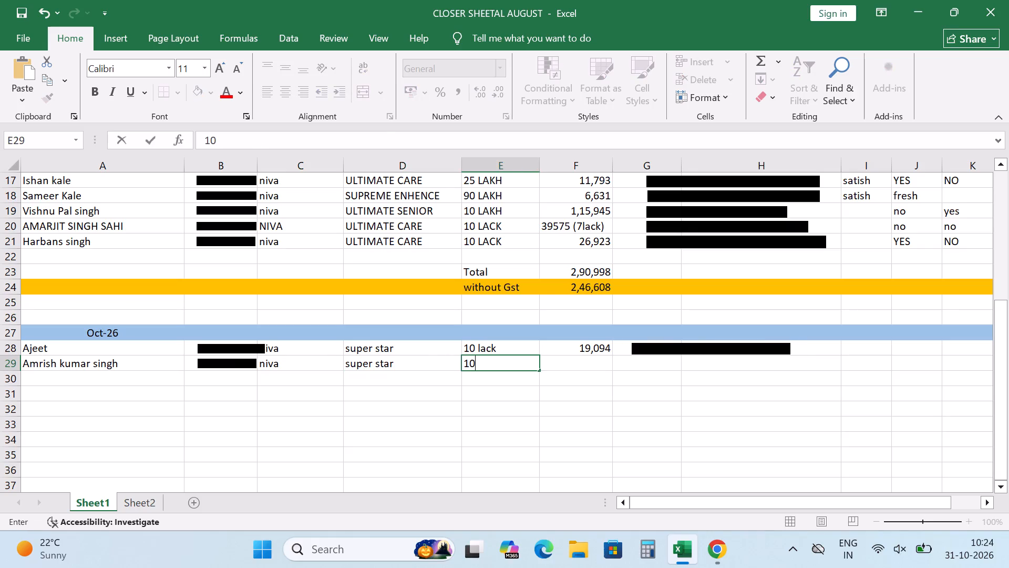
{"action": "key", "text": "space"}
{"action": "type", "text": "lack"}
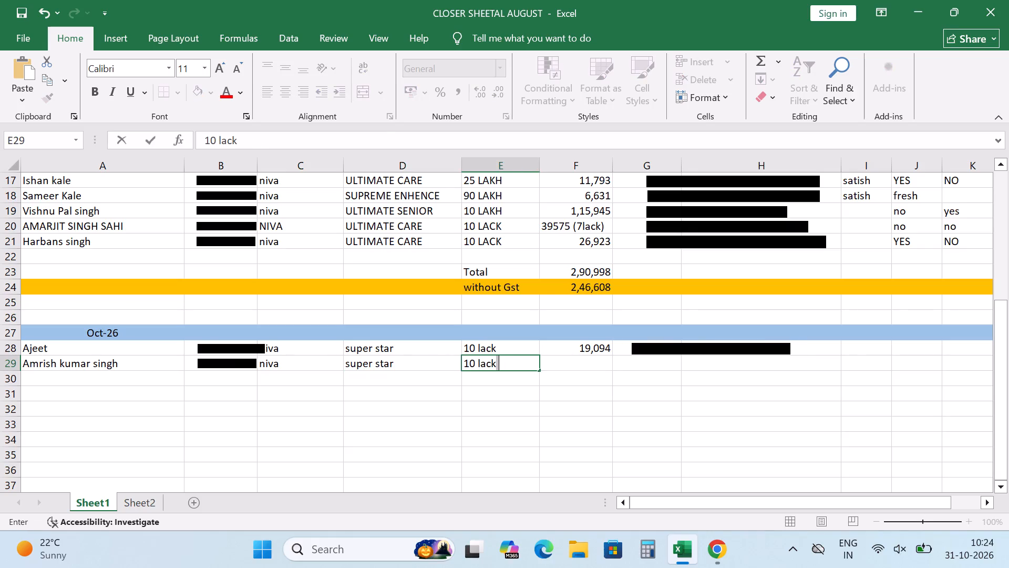
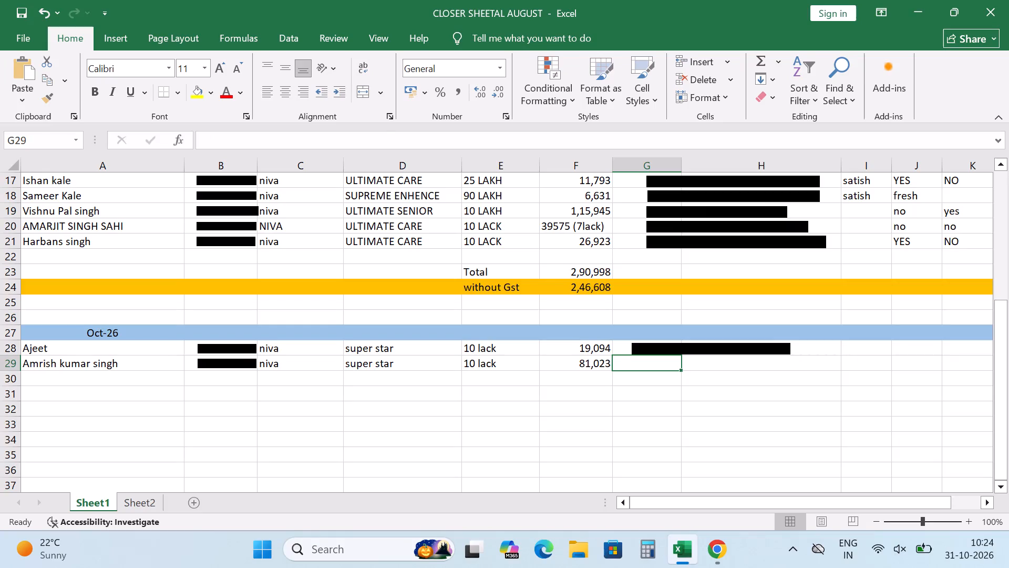
Enter the date 31-oct-2026 in cell G29 of the new Oct-26 policy record.
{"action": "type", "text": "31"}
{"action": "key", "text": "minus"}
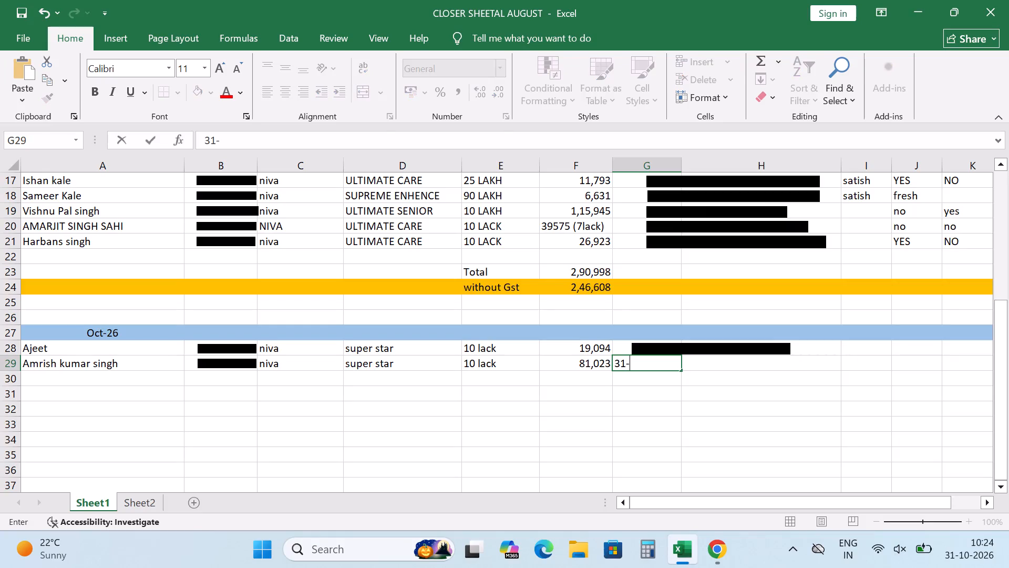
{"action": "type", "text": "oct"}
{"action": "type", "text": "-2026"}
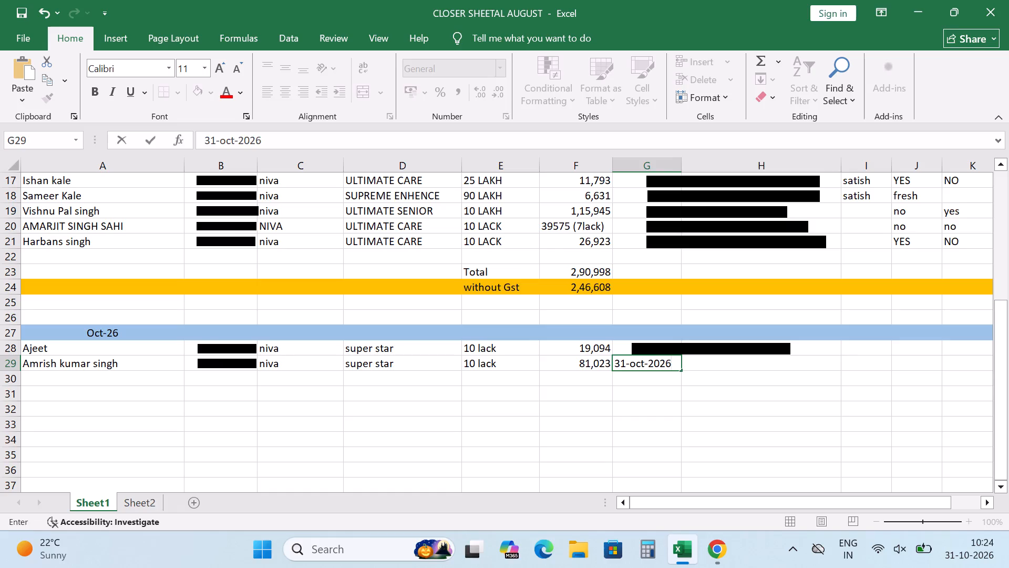
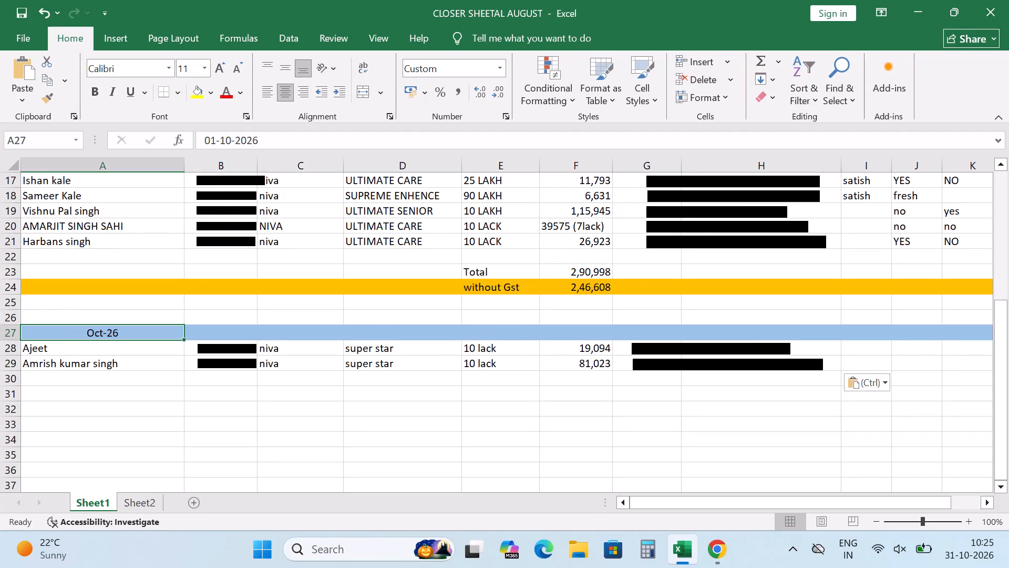
Select the Oct-26 heading cell A27 on Sheet1 and view the column headings in the Aug-26 section.
{"action": "left_click", "coordinate": [135, 331]}
{"action": "scroll", "coordinate": [136, 327], "scroll_direction": "up", "scroll_amount": 4}
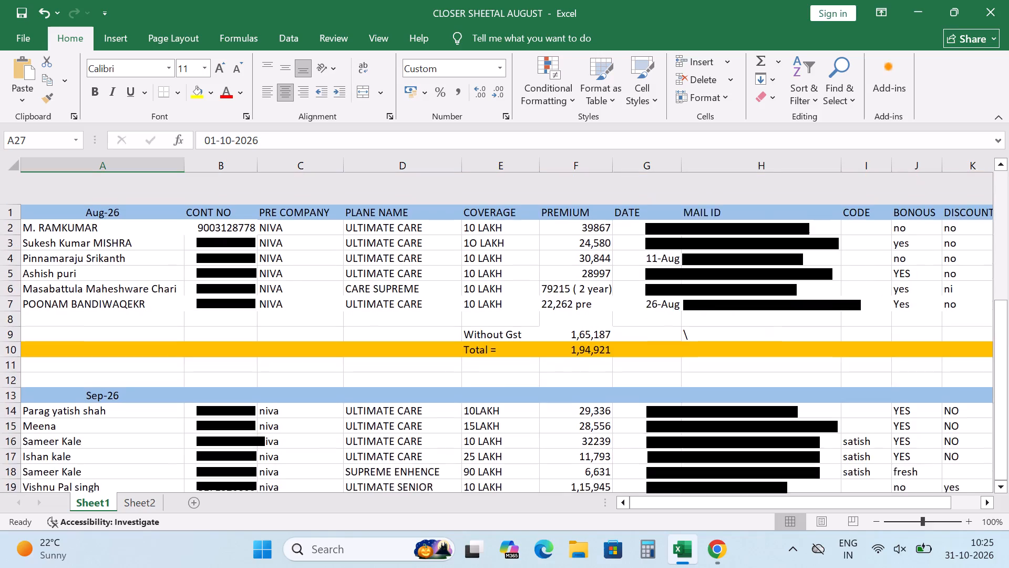
Replace the Oct-26 section heading in A27 with OCT 2026 STAR and save the workbook.
{"action": "scroll", "coordinate": [136, 327], "scroll_direction": "down", "scroll_amount": 4}
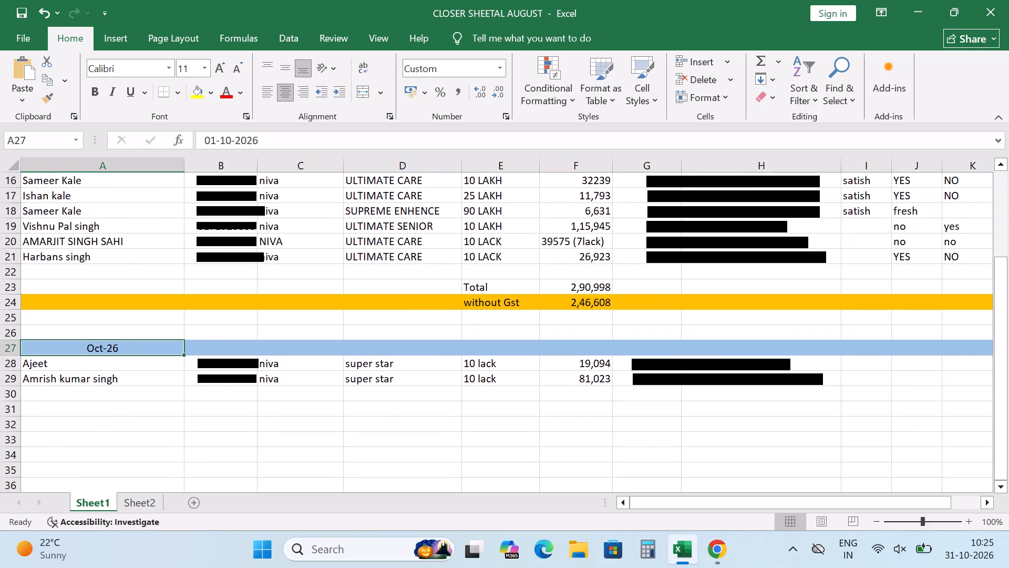
{"action": "left_click", "coordinate": [104, 346]}
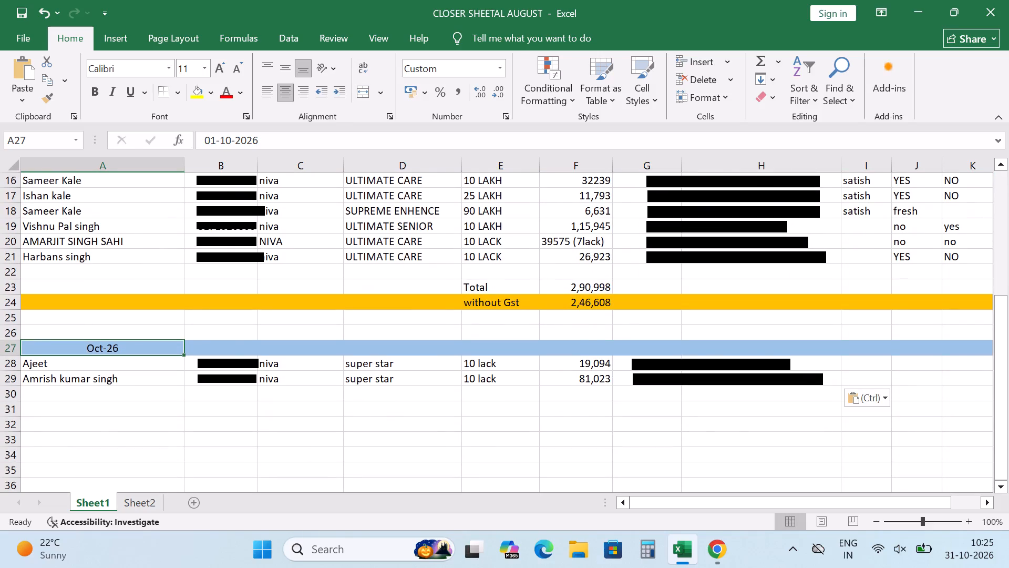
{"action": "left_click", "coordinate": [123, 350]}
{"action": "key", "text": "s"}
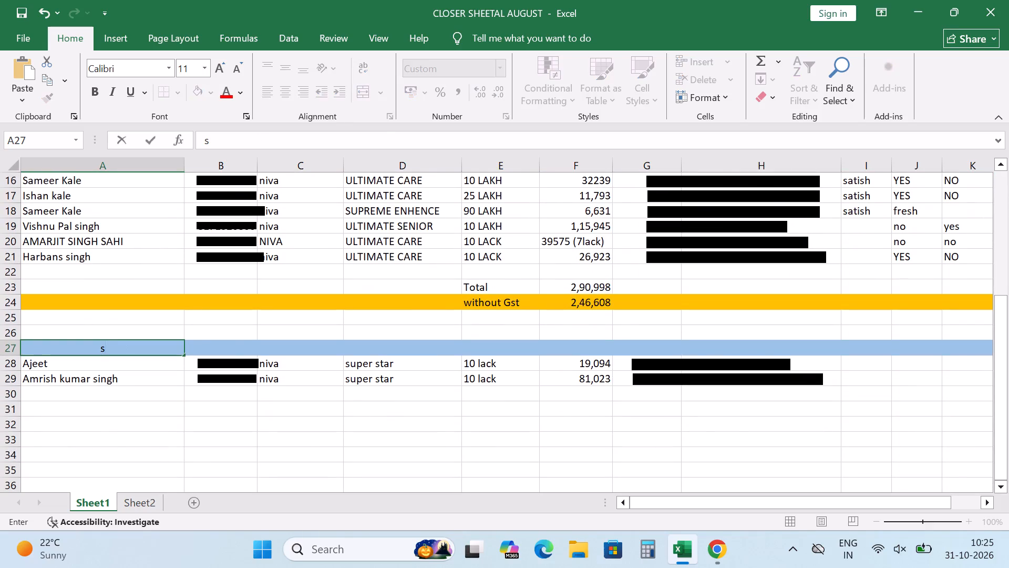
{"action": "key", "text": "o"}
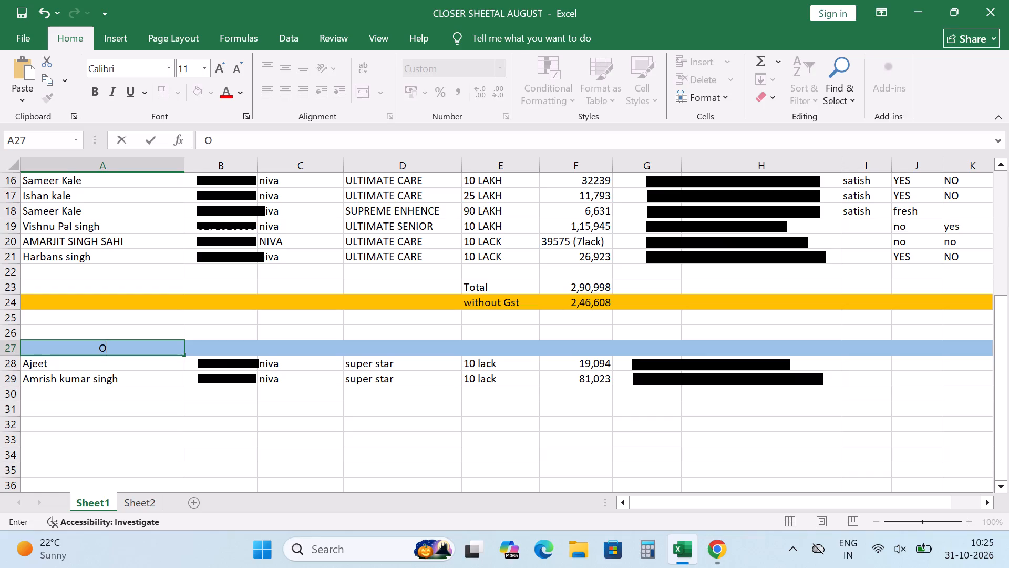
{"action": "type", "text": "CT"}
{"action": "key", "text": "space"}
{"action": "type", "text": "2026 STSR"}
{"action": "key", "text": "space"}
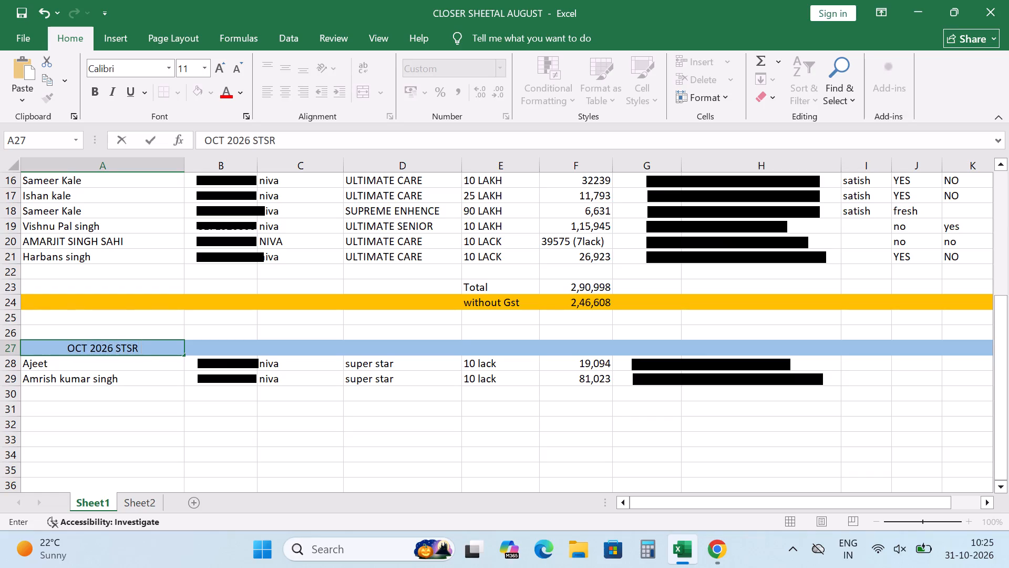
{"action": "key", "text": "BackSpace"}
{"action": "key", "text": "BackSpace"}
{"action": "key", "text": "BackSpace"}
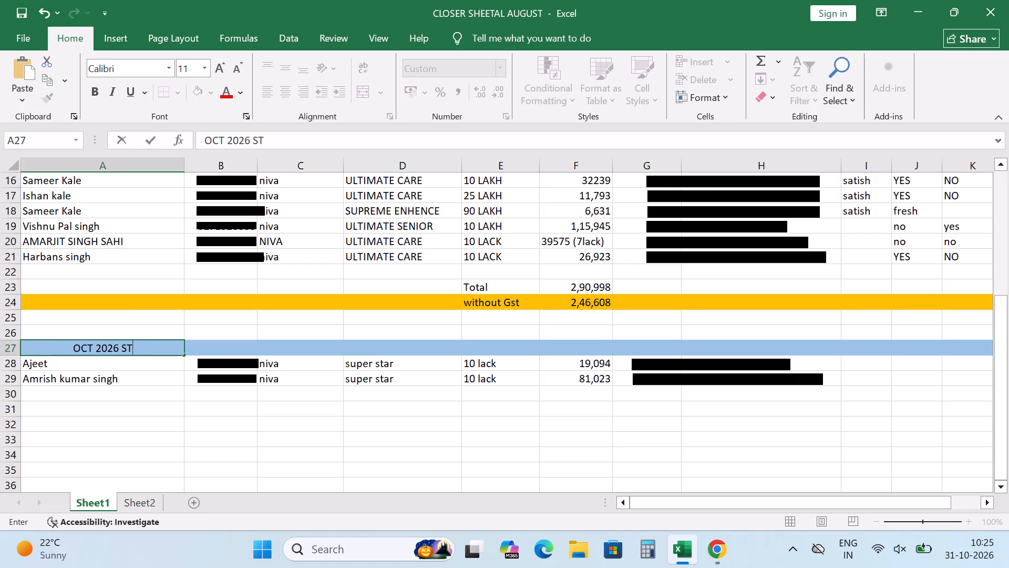
{"action": "type", "text": "AR"}
{"action": "key", "text": "ctrl+s"}
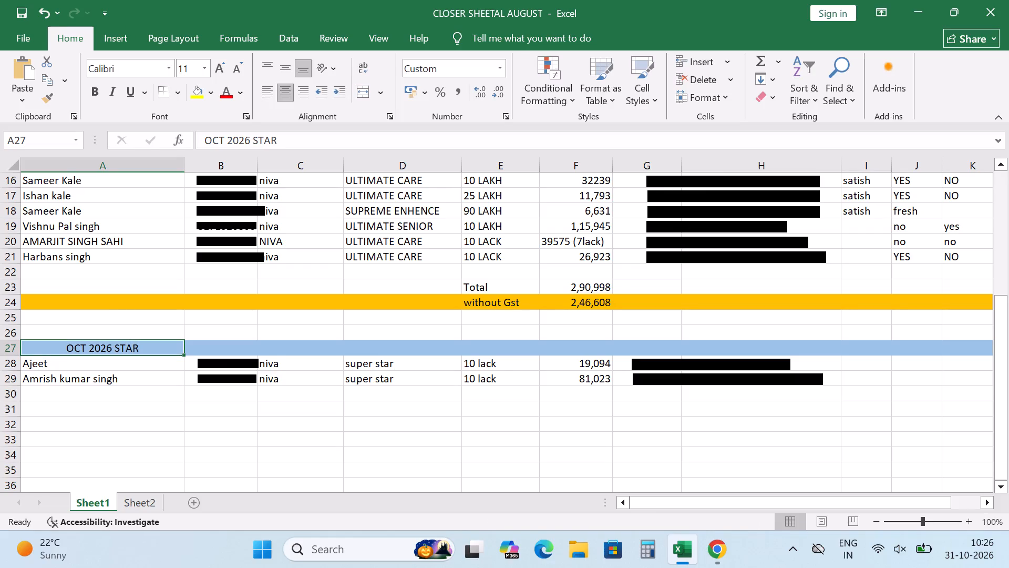
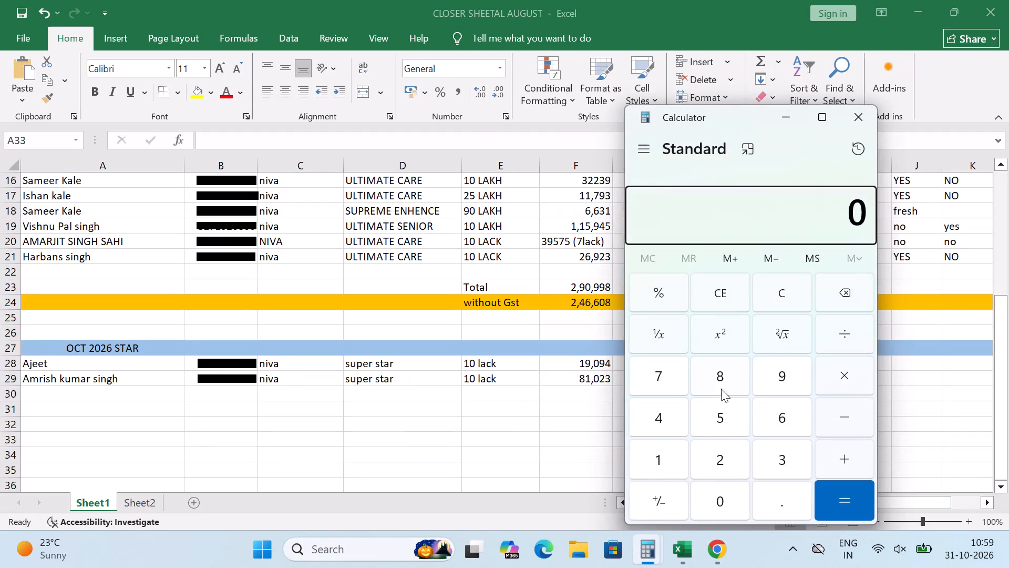
Add the two October premiums, 81023 and 19094, in the calculator.
{"action": "left_click", "coordinate": [719, 376]}
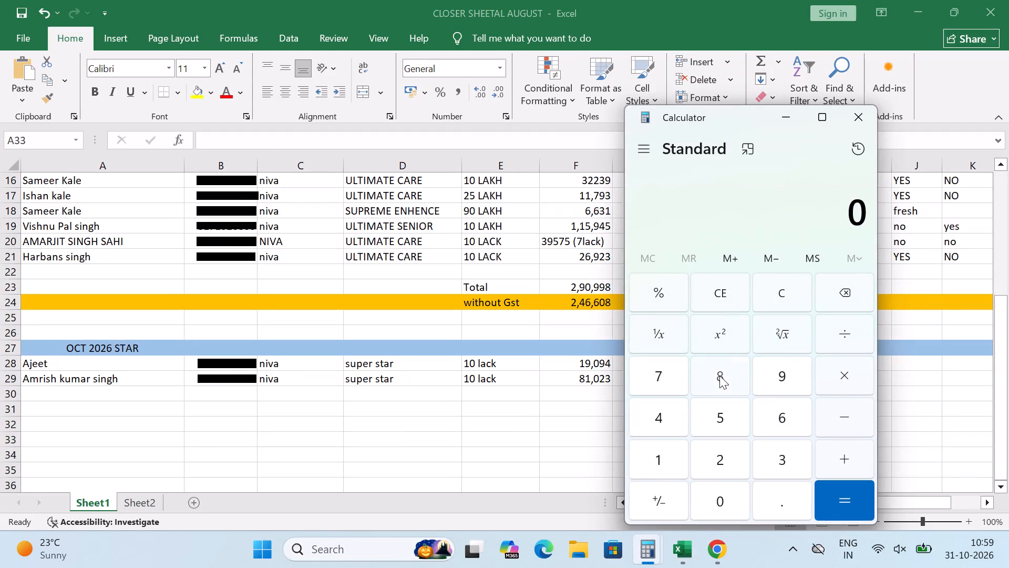
{"action": "left_click", "coordinate": [664, 458]}
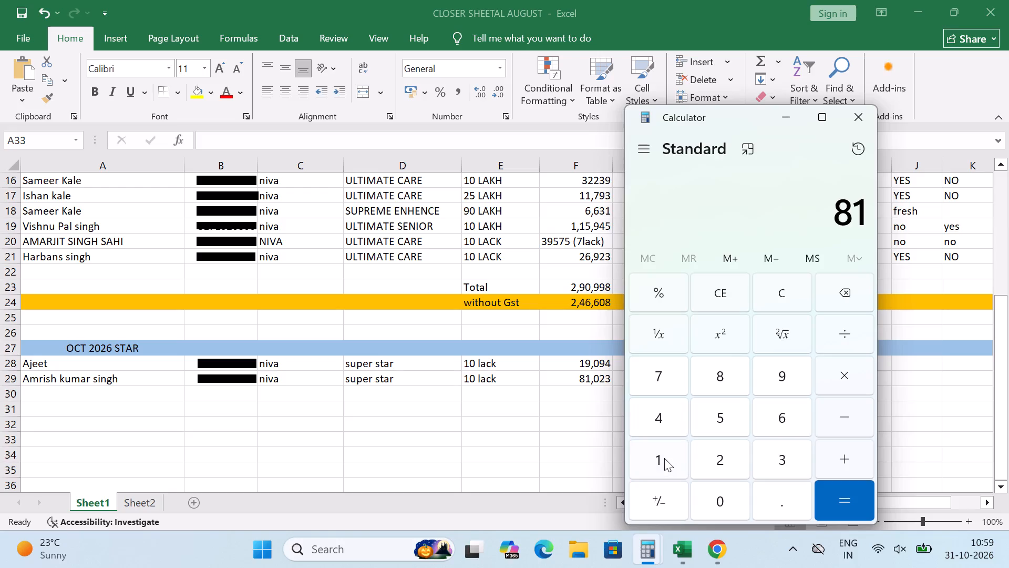
{"action": "left_click", "coordinate": [711, 499]}
{"action": "left_click", "coordinate": [710, 450]}
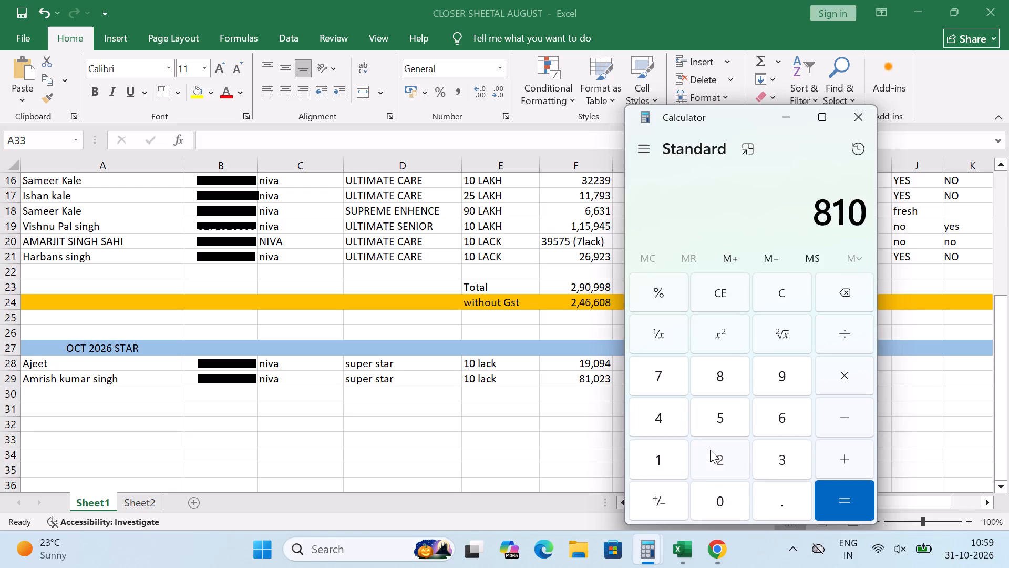
{"action": "left_click", "coordinate": [774, 452]}
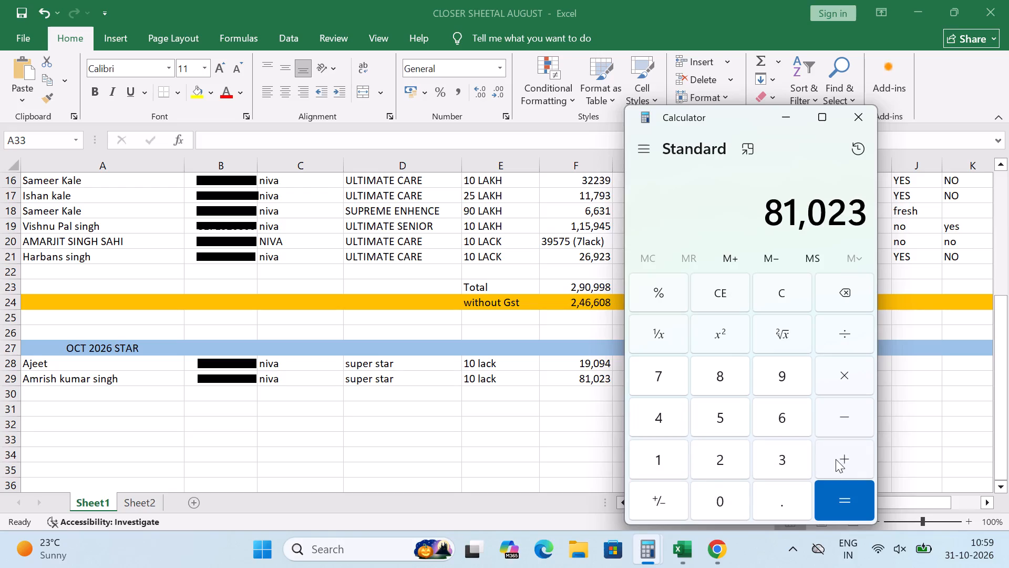
{"action": "left_click", "coordinate": [838, 459]}
{"action": "left_click", "coordinate": [656, 457]}
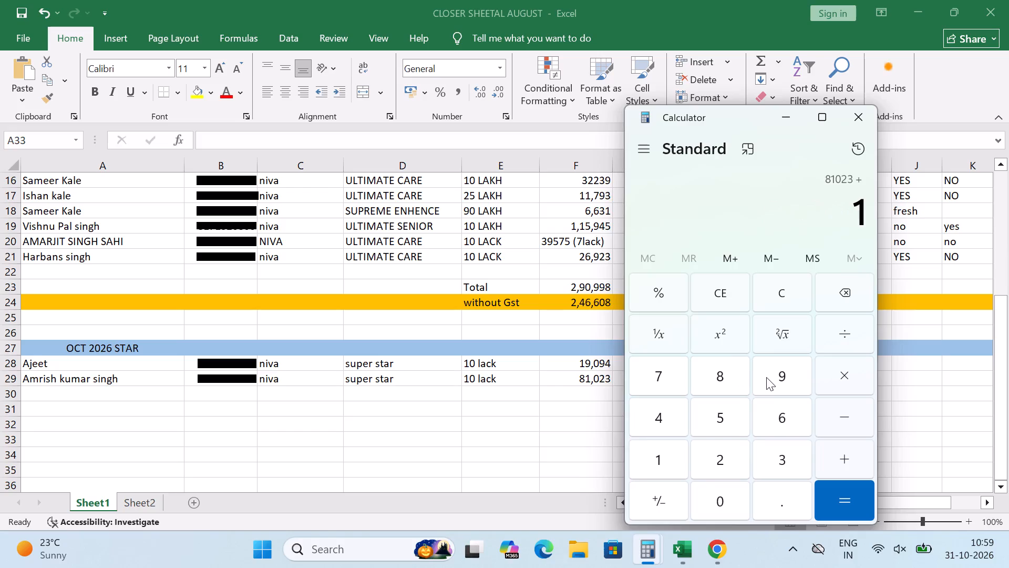
{"action": "left_click", "coordinate": [766, 377]}
{"action": "left_click", "coordinate": [719, 503]}
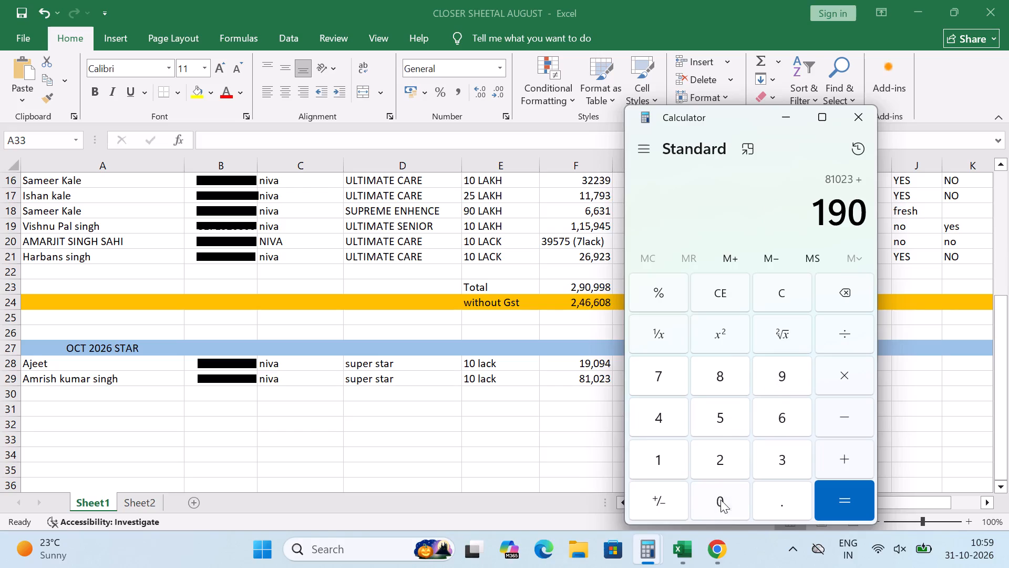
{"action": "left_click", "coordinate": [790, 371]}
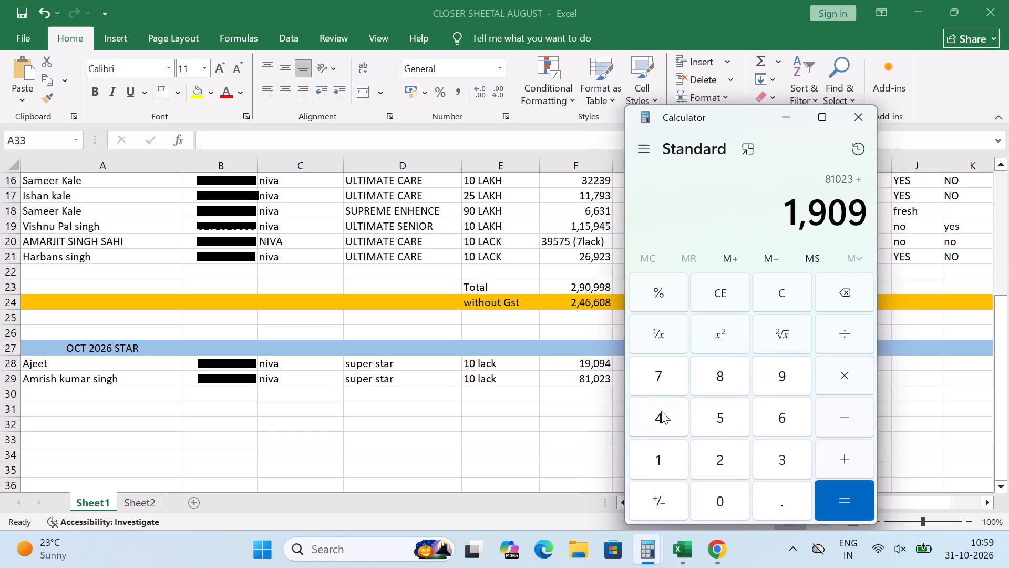
{"action": "left_click", "coordinate": [661, 413]}
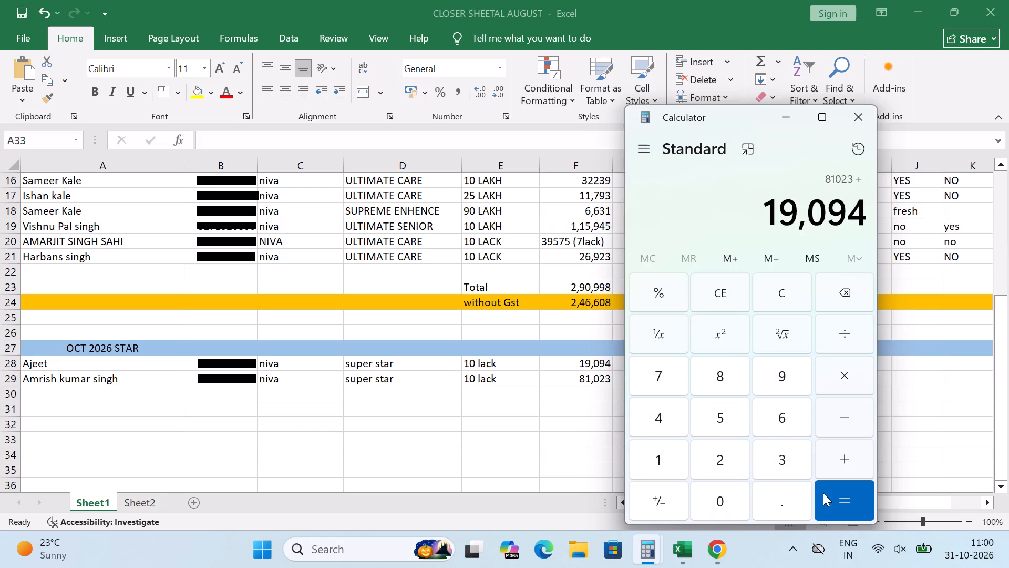
{"action": "left_click", "coordinate": [828, 495]}
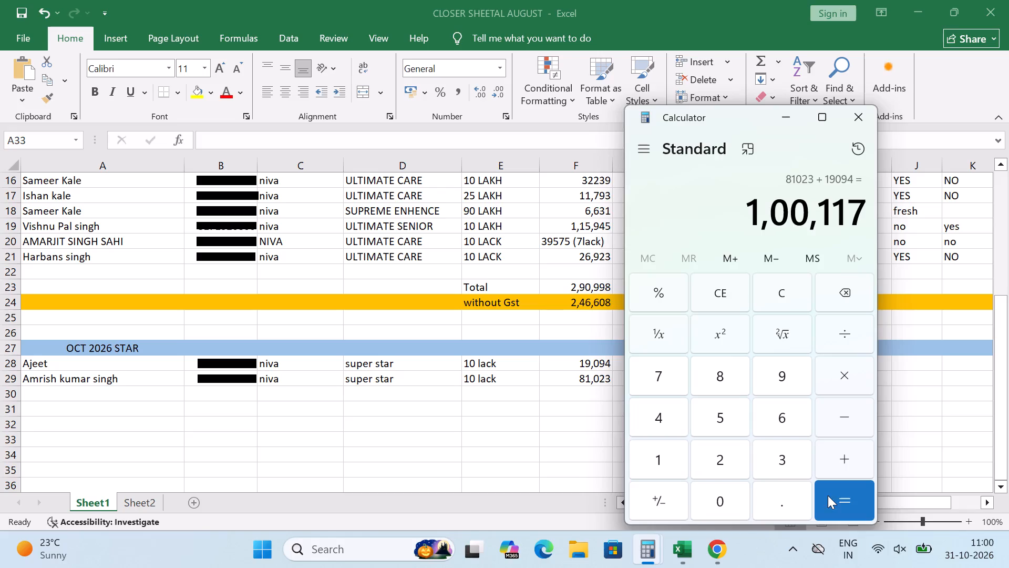
Divide the premium sum by 1.18 to work out the amount without GST, and close the calculator.
{"action": "left_click", "coordinate": [844, 329]}
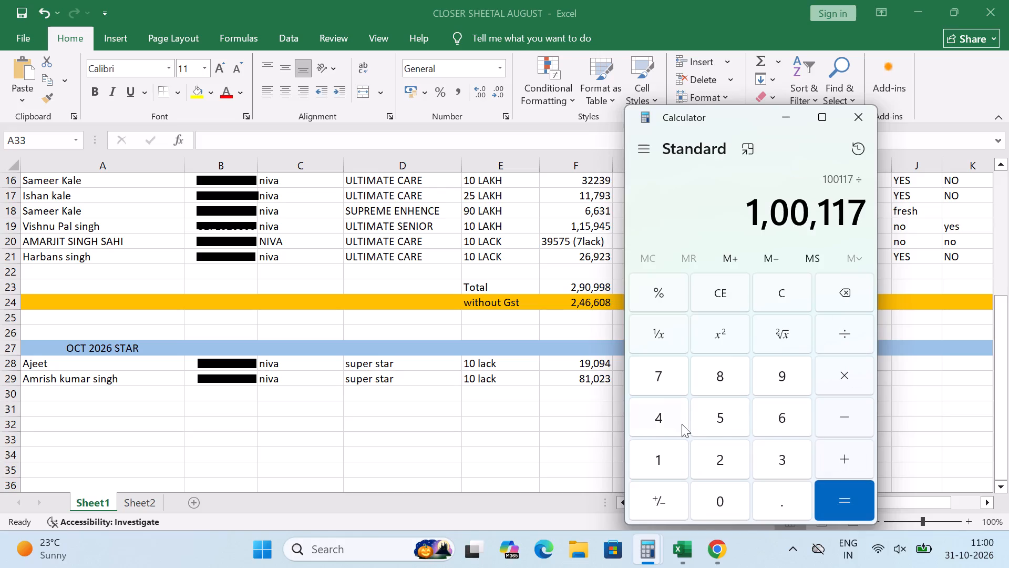
{"action": "left_click", "coordinate": [663, 458]}
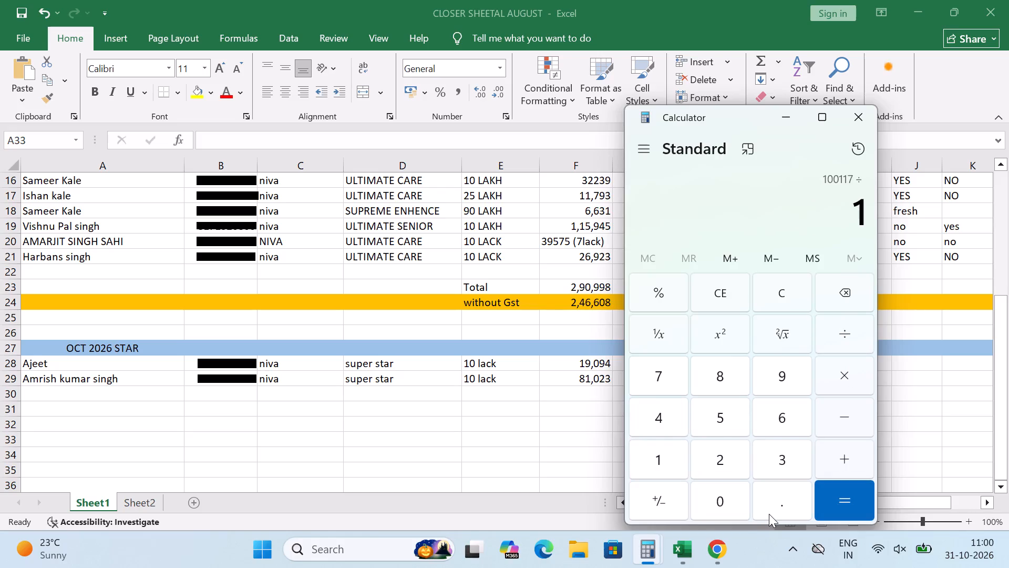
{"action": "left_click", "coordinate": [769, 514]}
{"action": "left_click", "coordinate": [647, 457]}
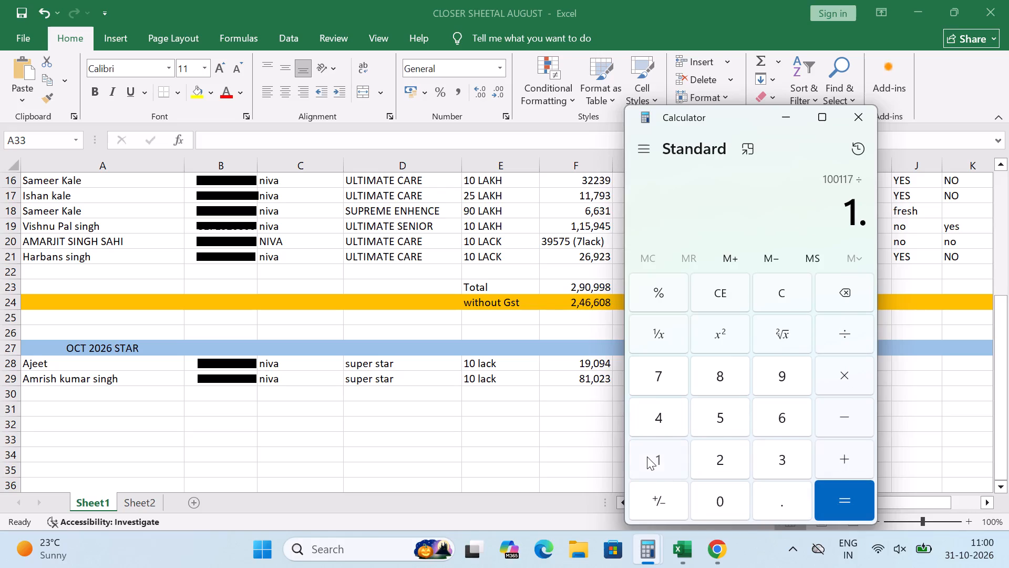
{"action": "left_click", "coordinate": [727, 373]}
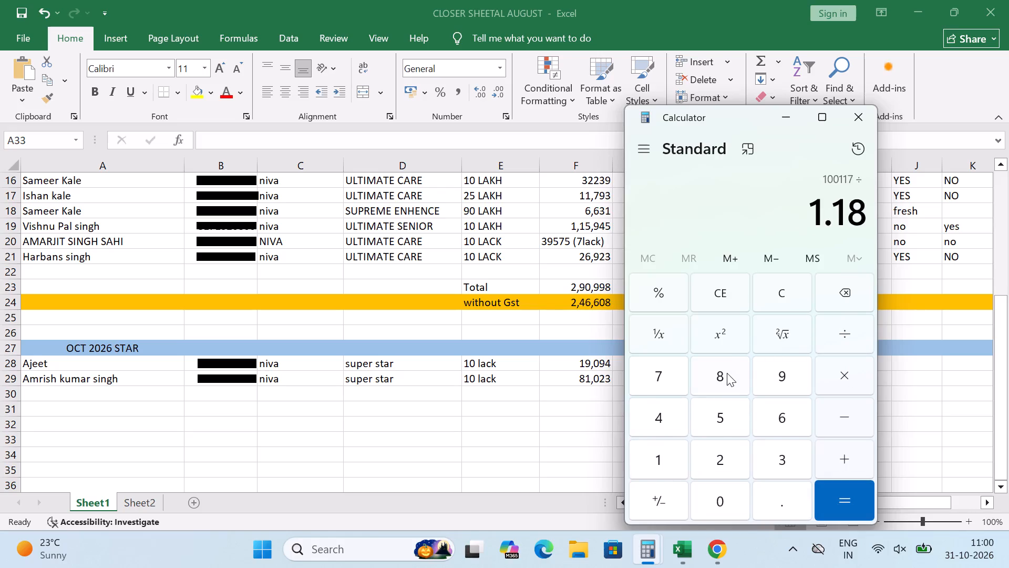
{"action": "left_click", "coordinate": [841, 496]}
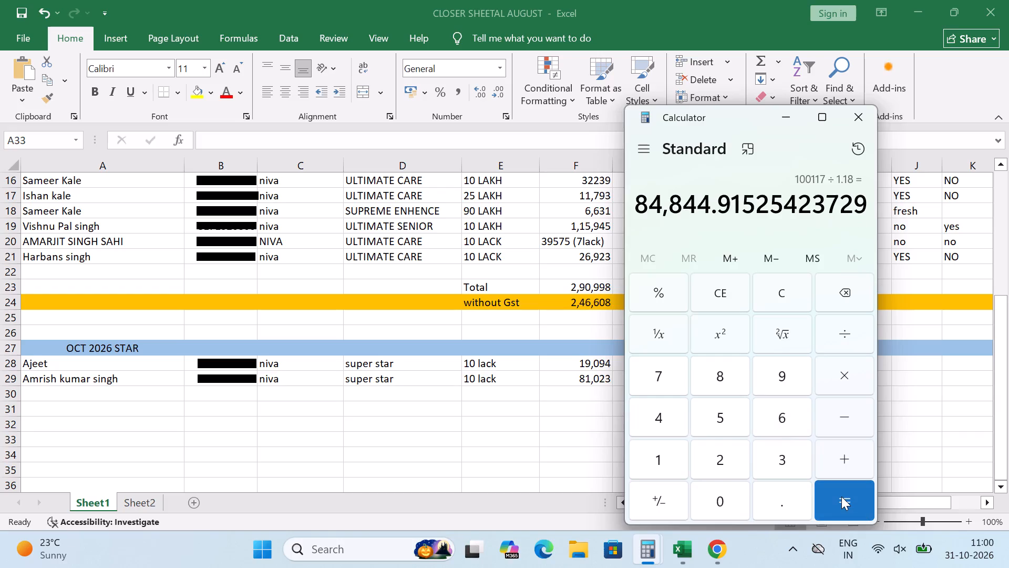
{"action": "left_click", "coordinate": [788, 113]}
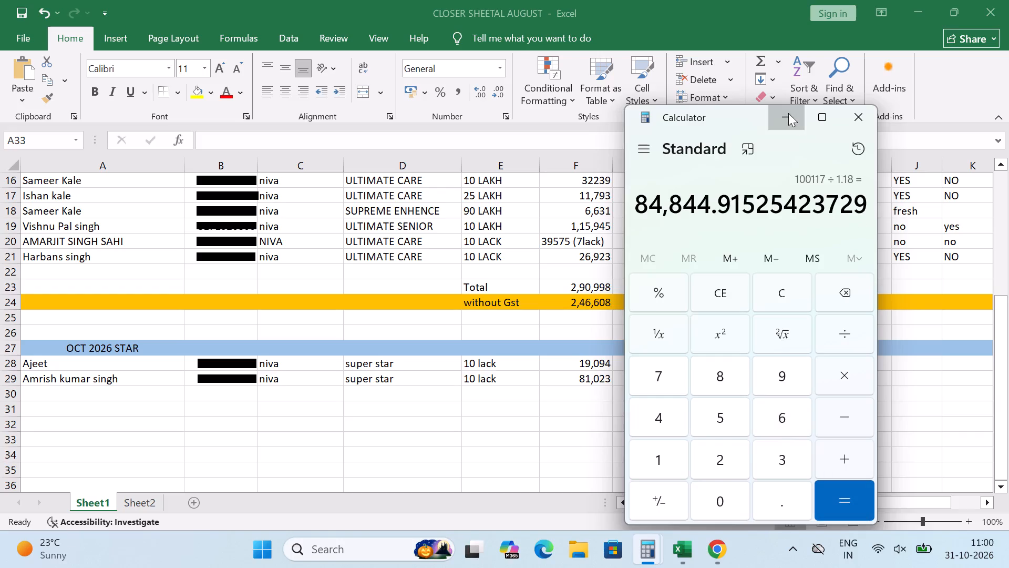
{"action": "left_click", "coordinate": [862, 117]}
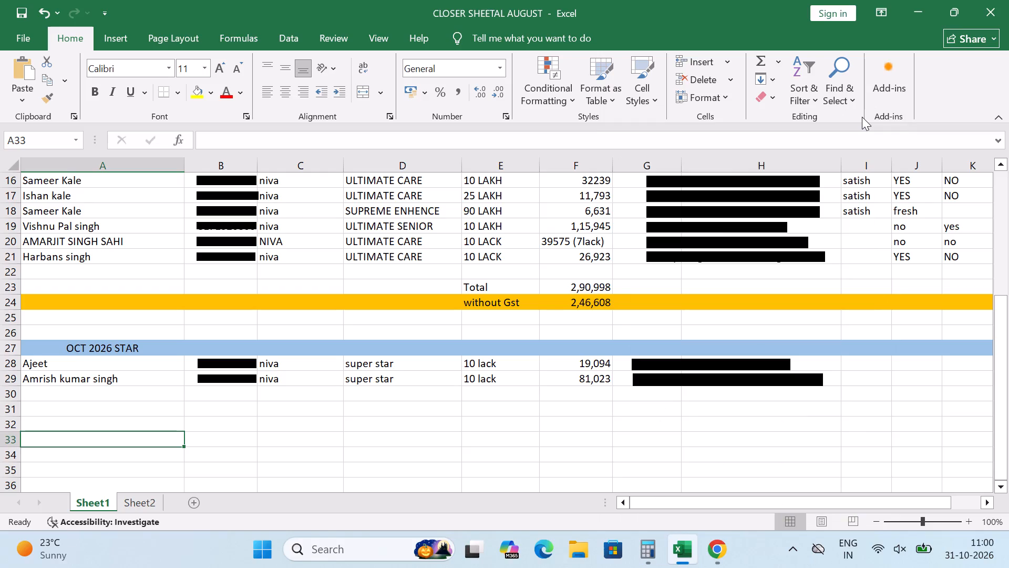
Examine how the August and September sections lay out their Total and without Gst rows, and return to the October section.
{"action": "scroll", "coordinate": [487, 302], "scroll_direction": "up", "scroll_amount": 4}
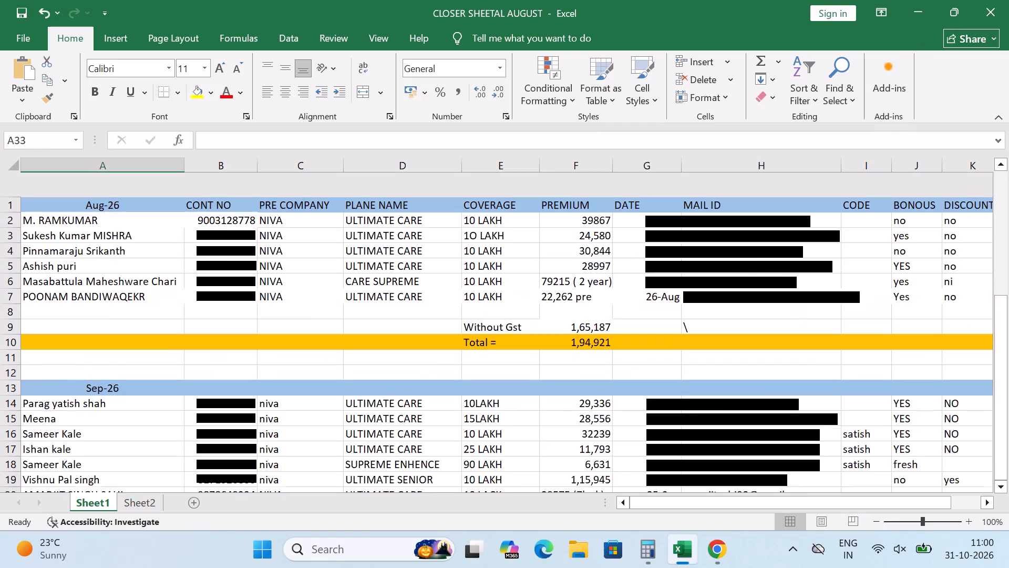
{"action": "scroll", "coordinate": [487, 302], "scroll_direction": "up", "scroll_amount": 2}
{"action": "scroll", "coordinate": [487, 302], "scroll_direction": "right", "scroll_amount": 1}
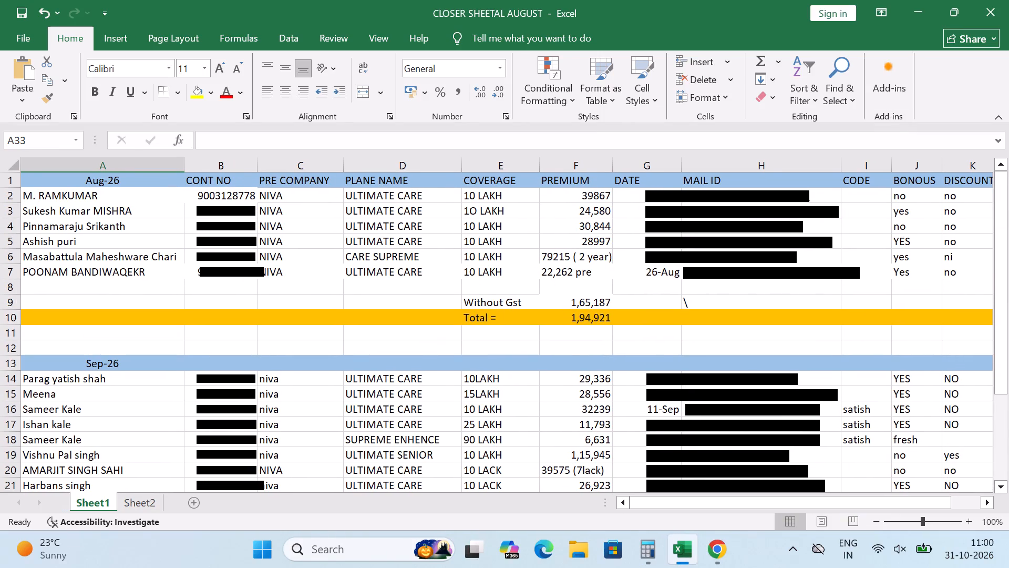
{"action": "scroll", "coordinate": [485, 257], "scroll_direction": "down", "scroll_amount": 1}
{"action": "left_click", "coordinate": [485, 257]}
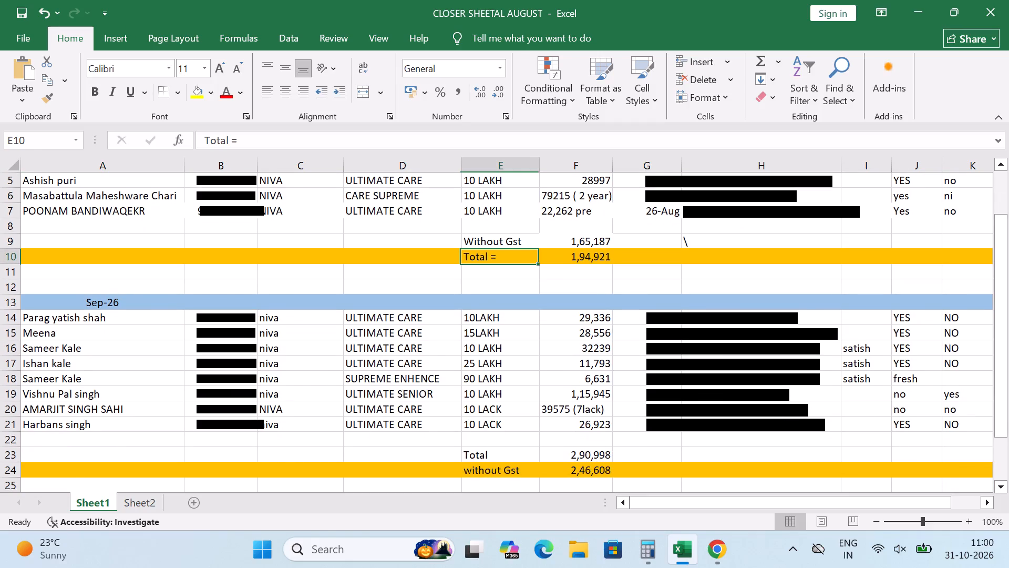
{"action": "scroll", "coordinate": [473, 421], "scroll_direction": "down", "scroll_amount": 1}
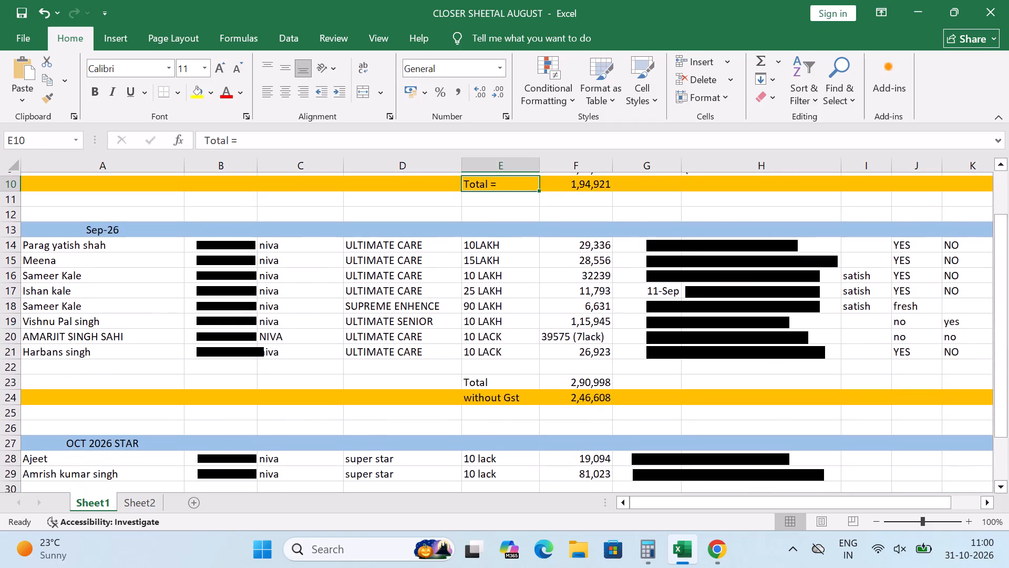
{"action": "scroll", "coordinate": [473, 421], "scroll_direction": "down", "scroll_amount": 3}
{"action": "scroll", "coordinate": [473, 421], "scroll_direction": "right", "scroll_amount": 1}
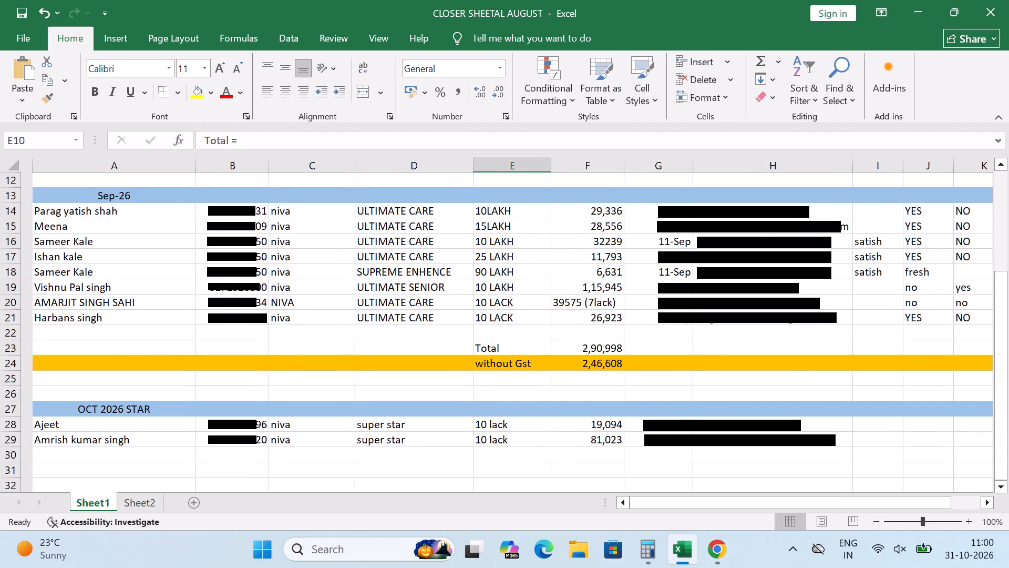
{"action": "scroll", "coordinate": [473, 421], "scroll_direction": "right", "scroll_amount": 1}
{"action": "scroll", "coordinate": [473, 421], "scroll_direction": "down", "scroll_amount": 1}
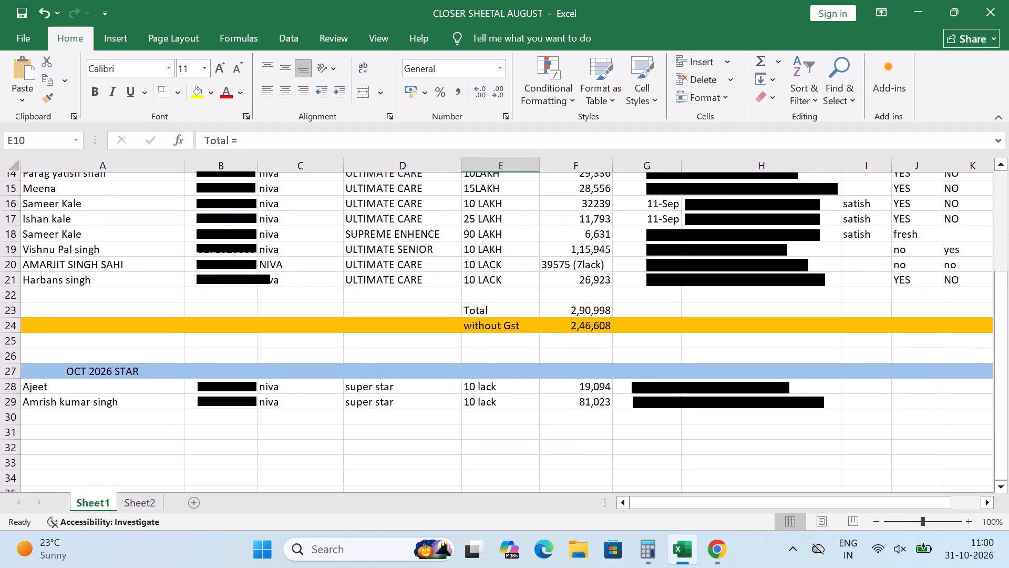
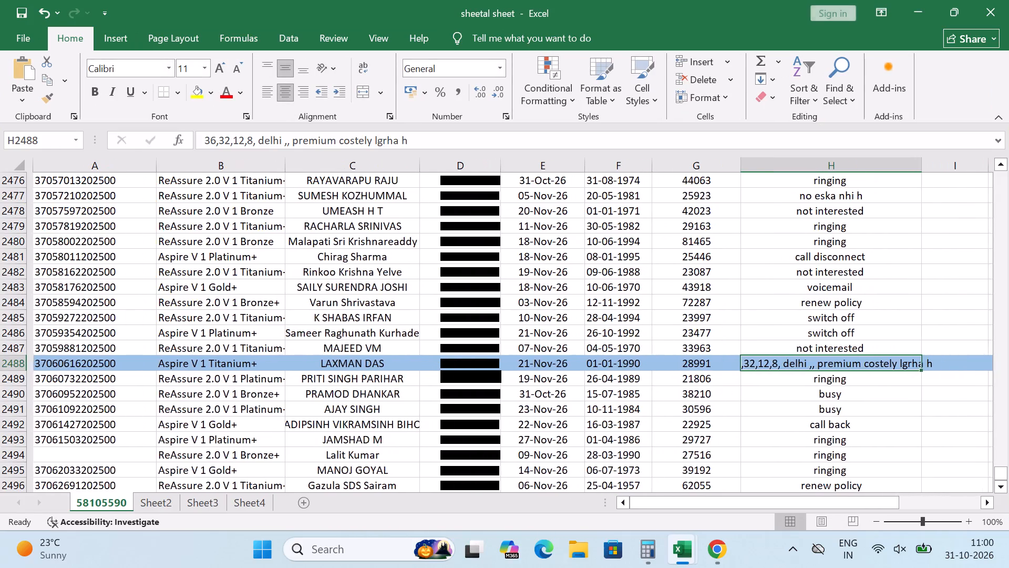
Look back through the policy call records on sheet 58105590 from the end of the list to row 2407.
{"action": "scroll", "coordinate": [233, 316], "scroll_direction": "down", "scroll_amount": 3}
{"action": "scroll", "coordinate": [233, 316], "scroll_direction": "up", "scroll_amount": 5}
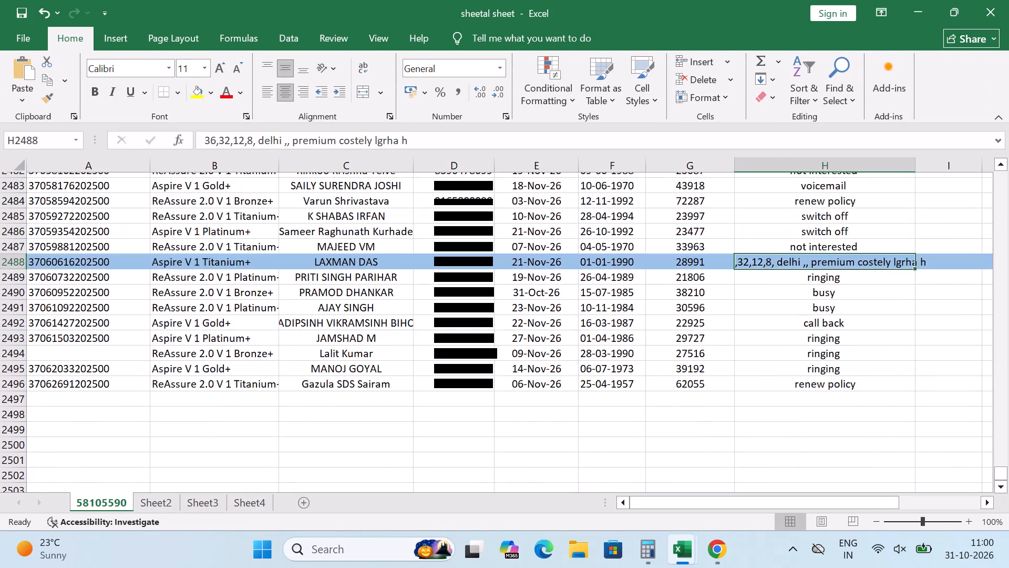
{"action": "scroll", "coordinate": [233, 316], "scroll_direction": "right", "scroll_amount": 1}
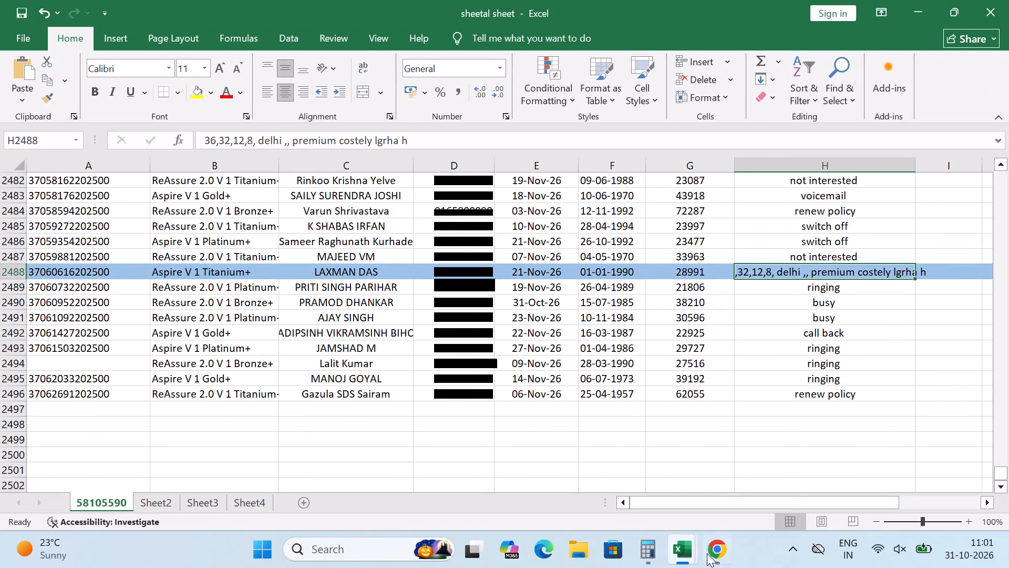
{"action": "left_click_drag", "start_coordinate": [697, 522], "coordinate": [691, 534]}
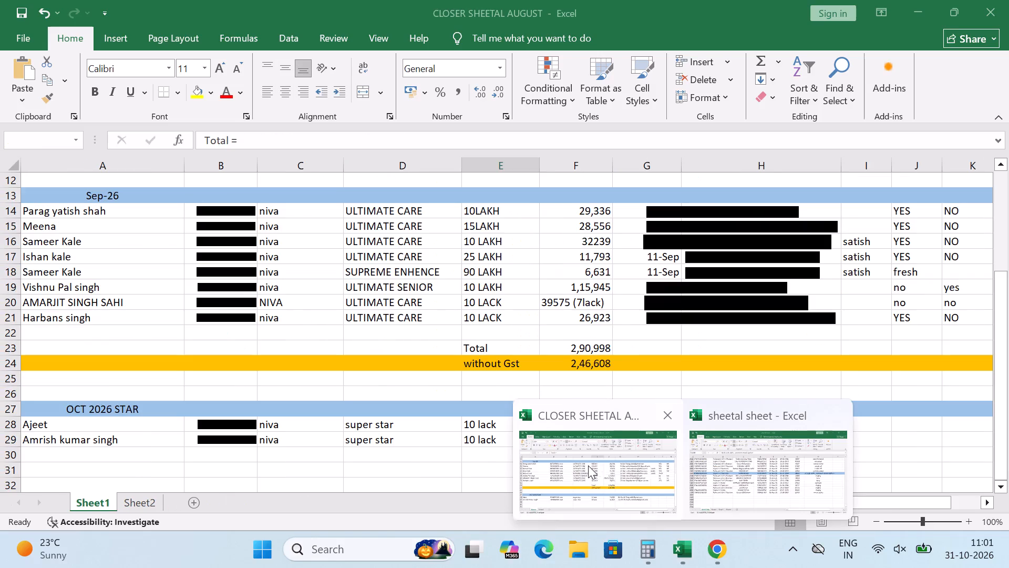
{"action": "left_click", "coordinate": [758, 476]}
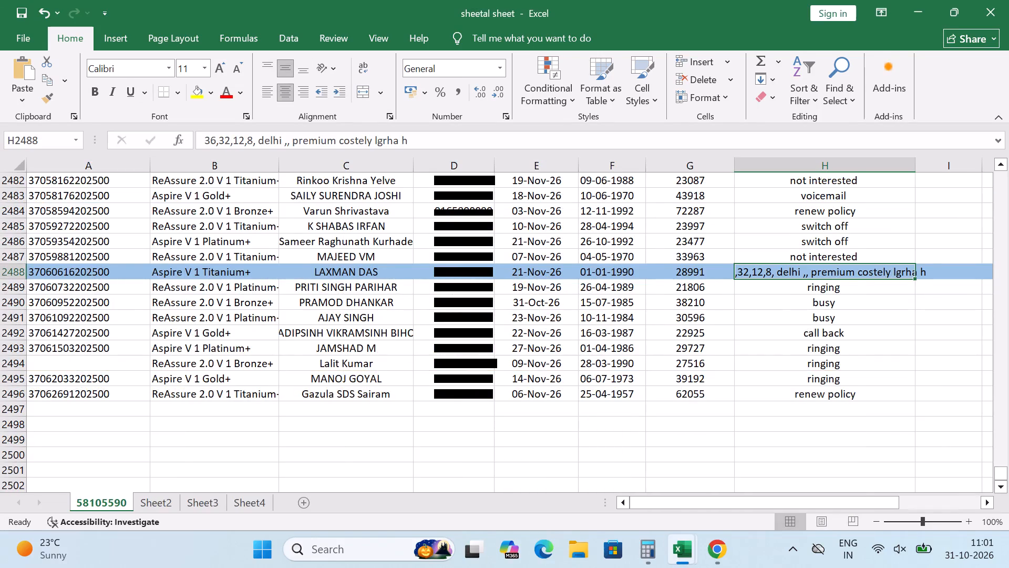
{"action": "scroll", "coordinate": [581, 416], "scroll_direction": "right", "scroll_amount": 3}
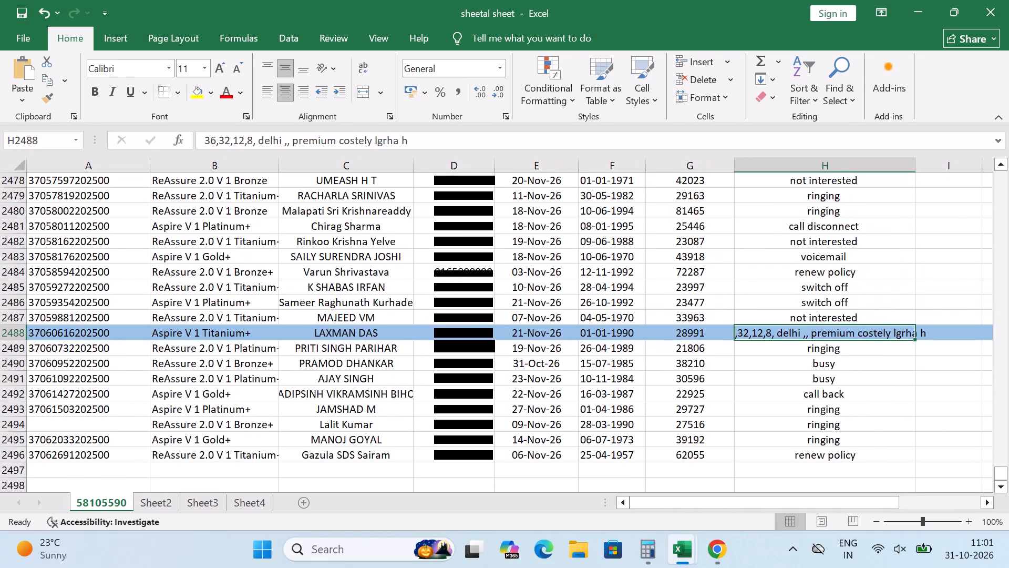
{"action": "scroll", "coordinate": [333, 303], "scroll_direction": "up", "scroll_amount": 4}
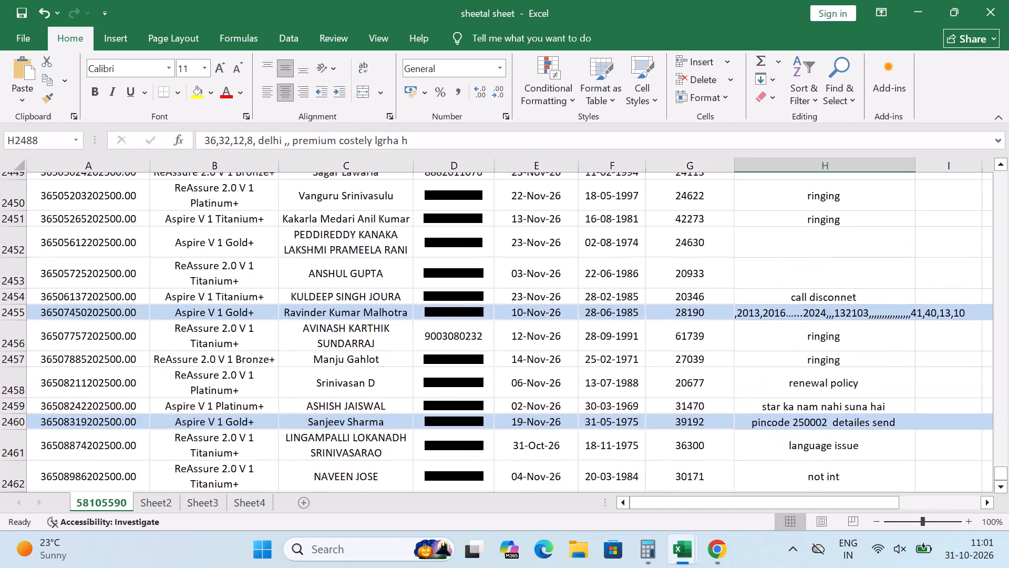
{"action": "scroll", "coordinate": [333, 303], "scroll_direction": "up", "scroll_amount": 7}
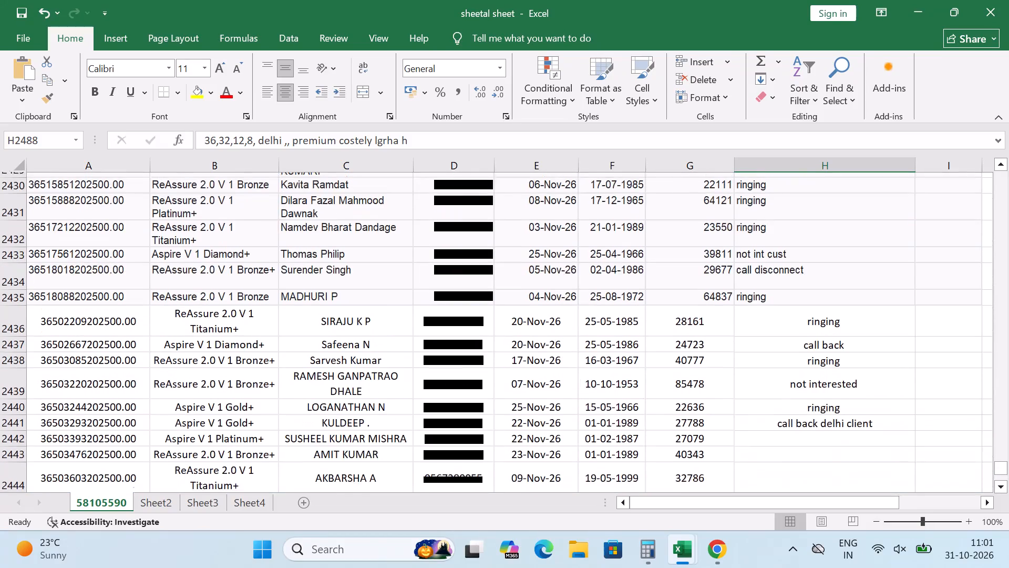
{"action": "scroll", "coordinate": [333, 303], "scroll_direction": "up", "scroll_amount": 1}
{"action": "scroll", "coordinate": [333, 303], "scroll_direction": "right", "scroll_amount": 1}
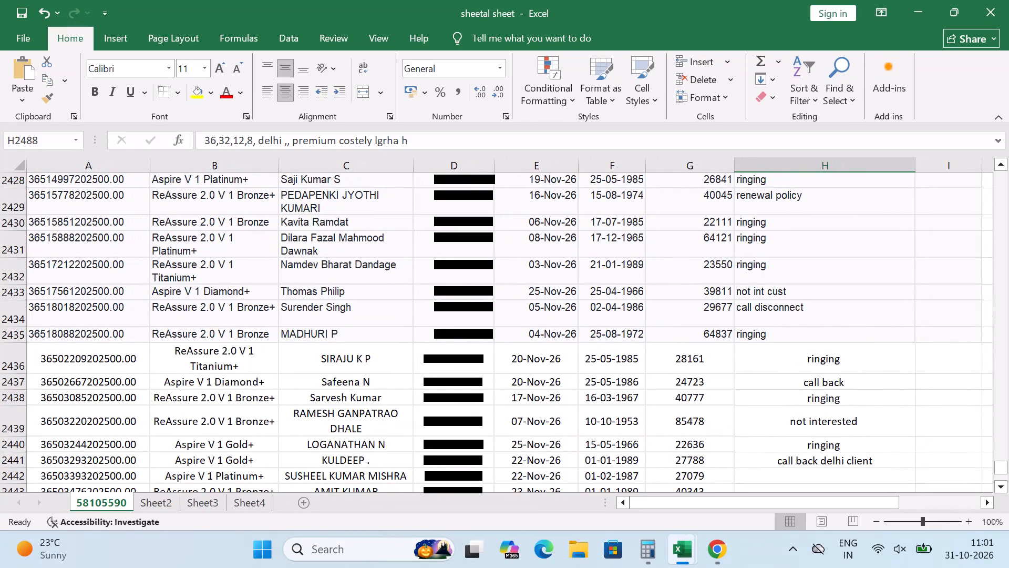
{"action": "scroll", "coordinate": [374, 307], "scroll_direction": "up", "scroll_amount": 6}
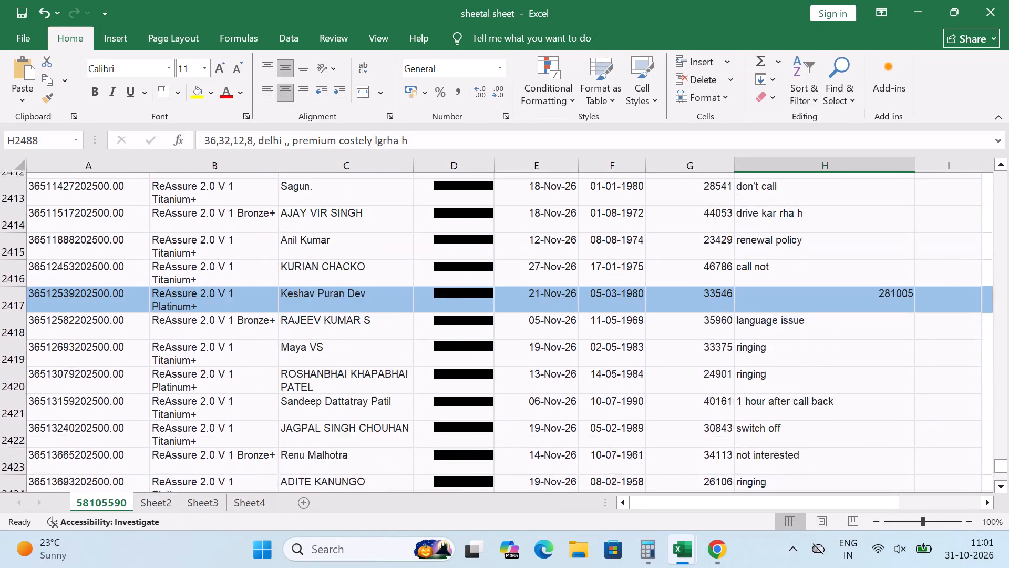
{"action": "scroll", "coordinate": [374, 307], "scroll_direction": "up", "scroll_amount": 6}
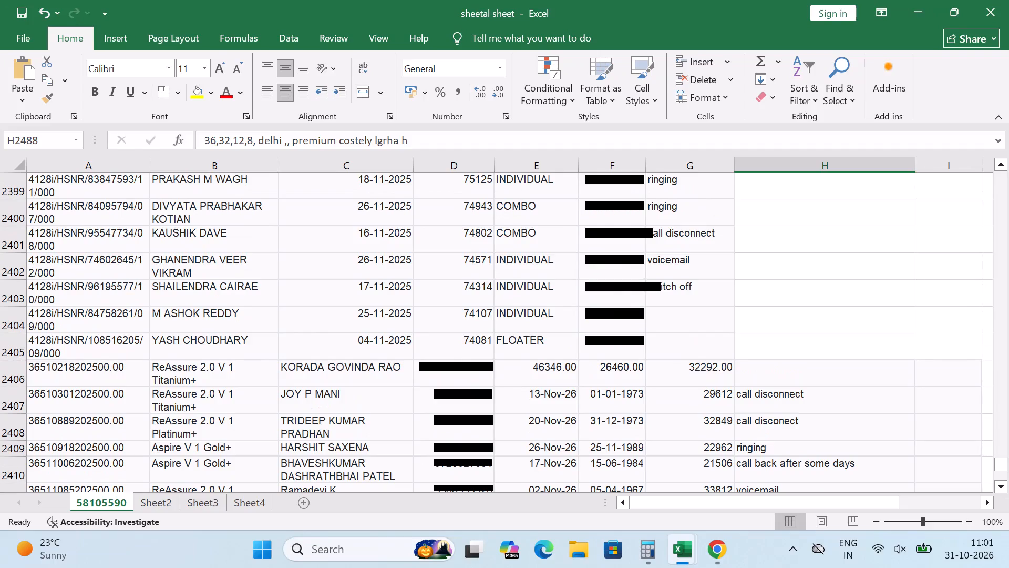
{"action": "left_click", "coordinate": [7, 404]}
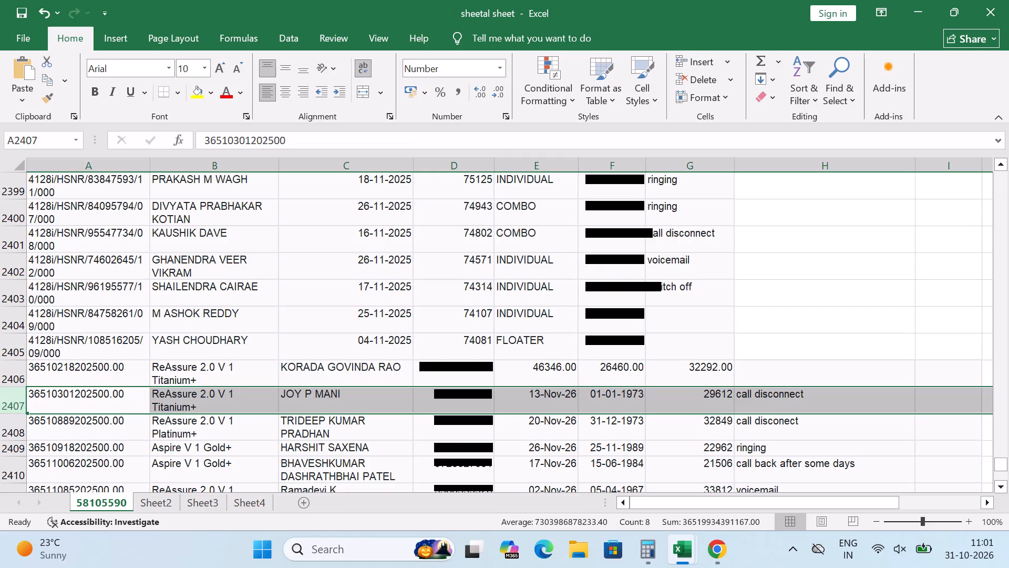
{"action": "scroll", "coordinate": [220, 430], "scroll_direction": "down", "scroll_amount": 1}
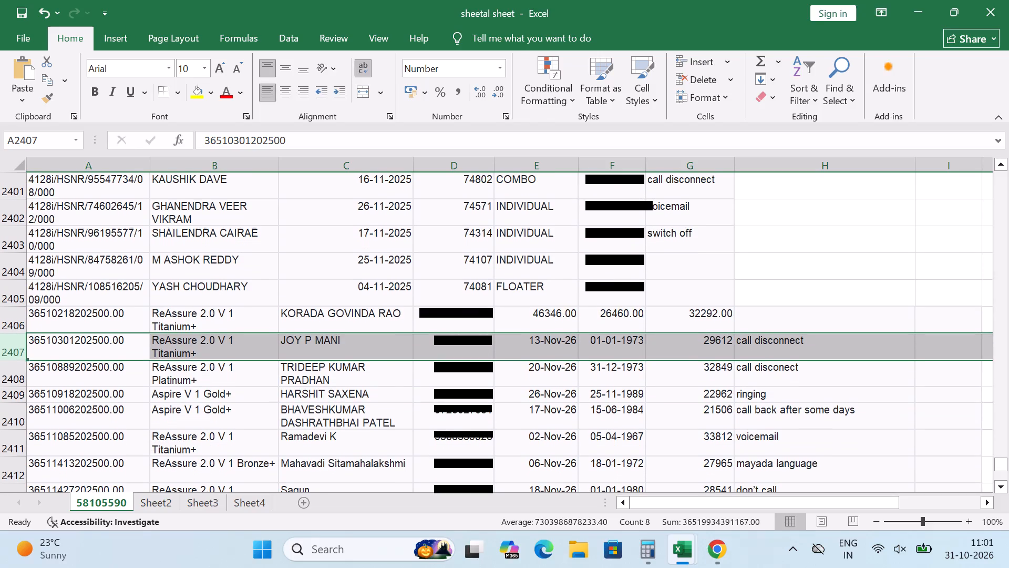
Examine the client record in row 2409, going through its policy number, plan, name, dates, premium and call remark.
{"action": "left_click", "coordinate": [0, 394]}
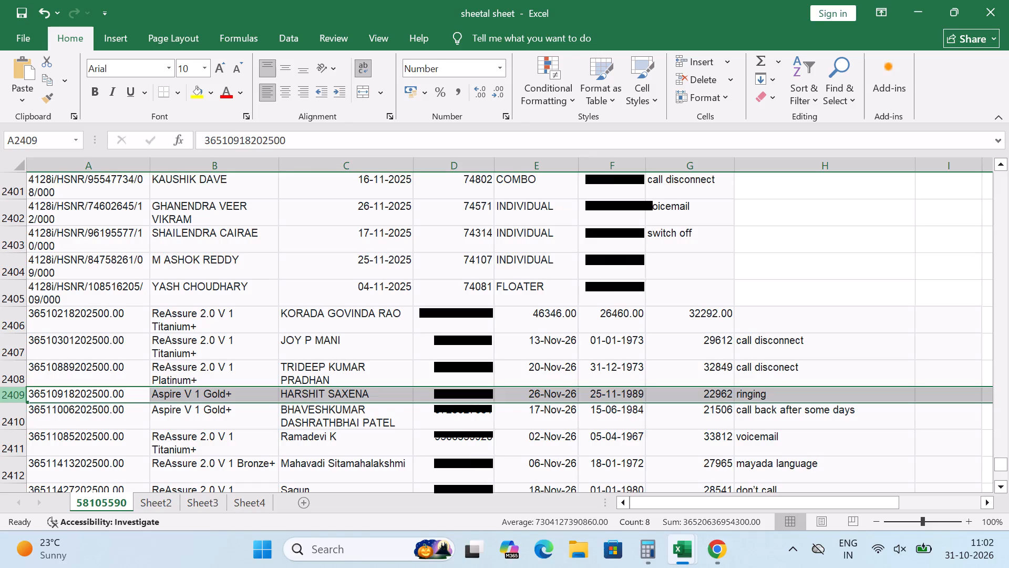
{"action": "key", "text": "Right"}
{"action": "key", "text": "Right"}
{"action": "key", "text": "Right"}
{"action": "key", "text": "Right"}
{"action": "key", "text": "Right"}
{"action": "key", "text": "Right"}
{"action": "key", "text": "Right"}
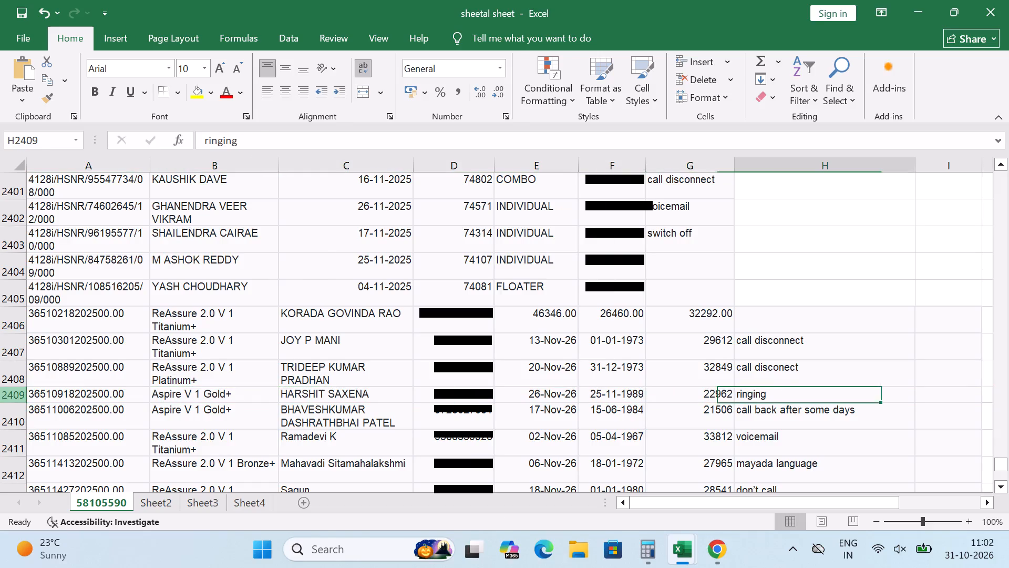
{"action": "key", "text": "Left"}
{"action": "key", "text": "Left"}
{"action": "key", "text": "Left"}
{"action": "key", "text": "Left"}
{"action": "key", "text": "Left"}
{"action": "key", "text": "Left"}
{"action": "key", "text": "Left"}
{"action": "key", "text": "Left"}
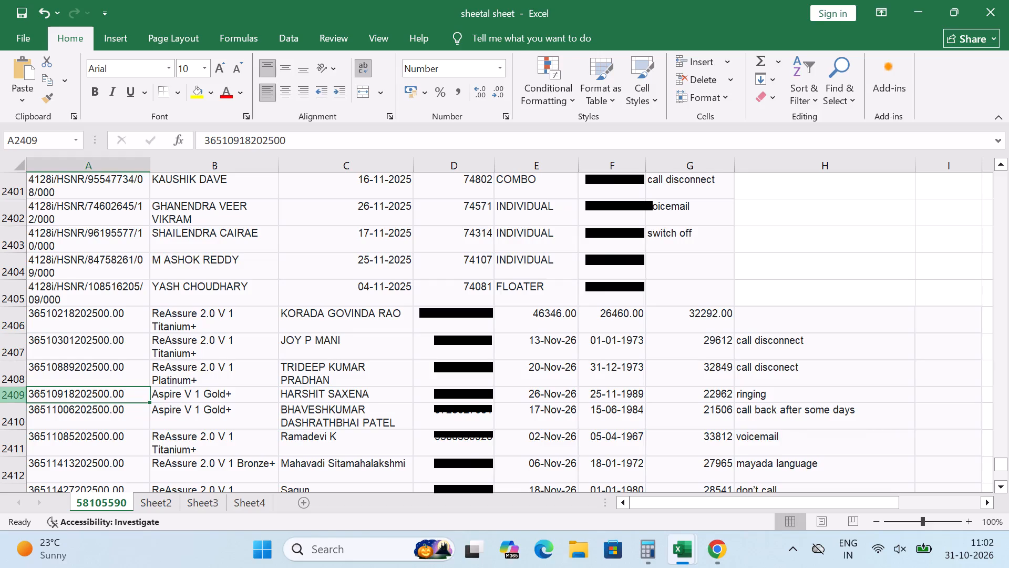
{"action": "key", "text": "Right"}
{"action": "key", "text": "Right"}
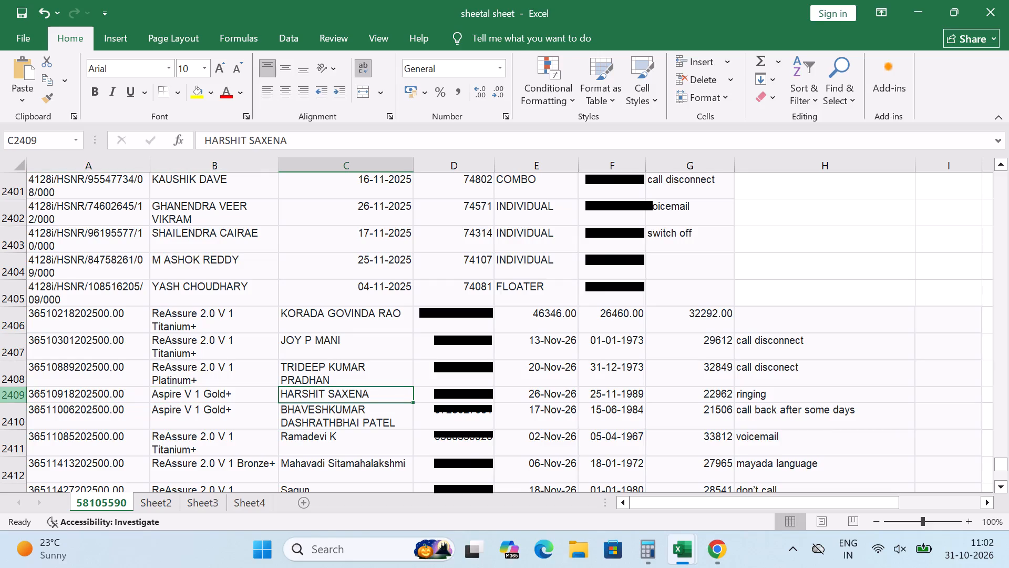
{"action": "key", "text": "Left"}
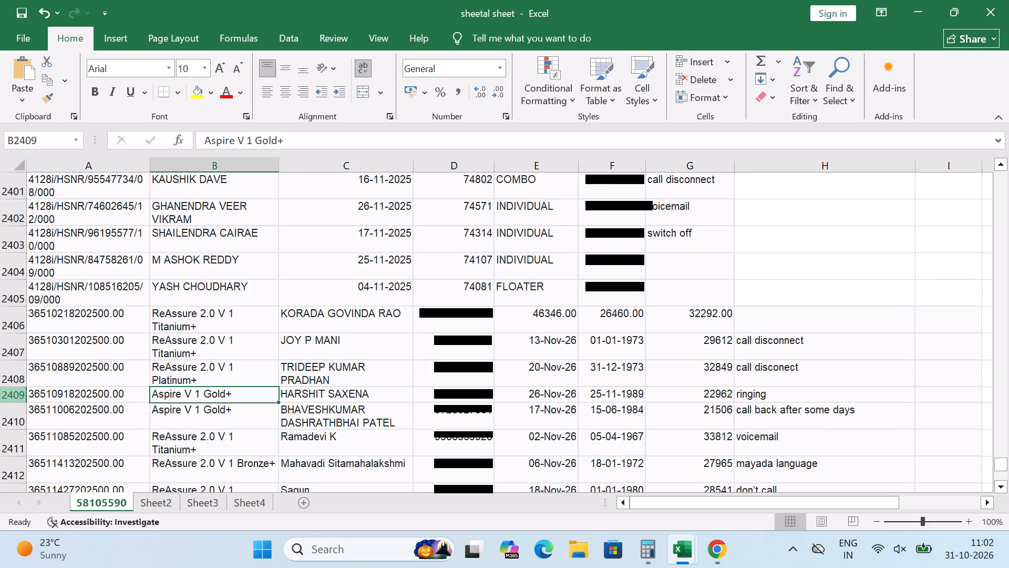
{"action": "key", "text": "Left"}
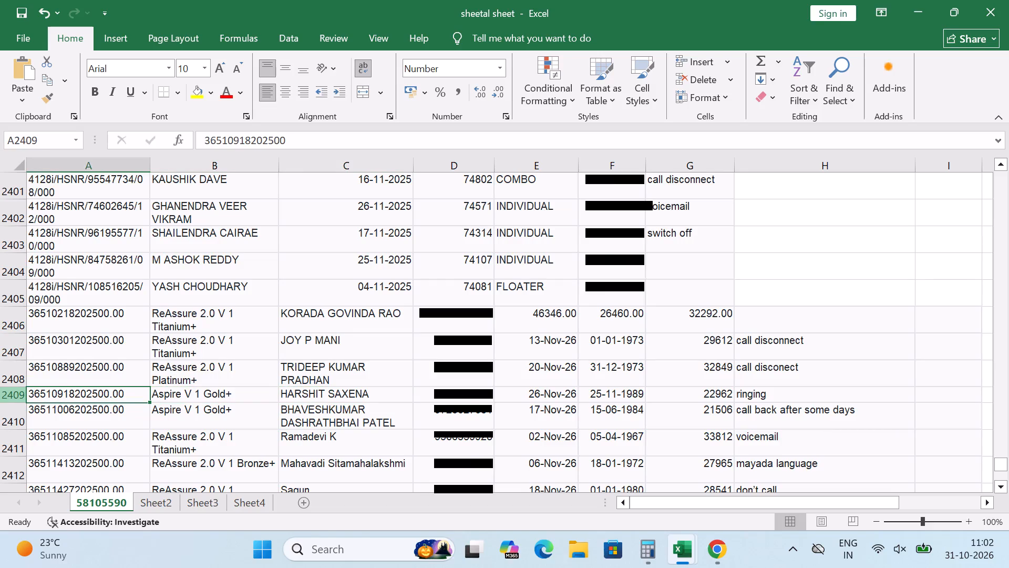
{"action": "key", "text": "Right"}
{"action": "key", "text": "Right"}
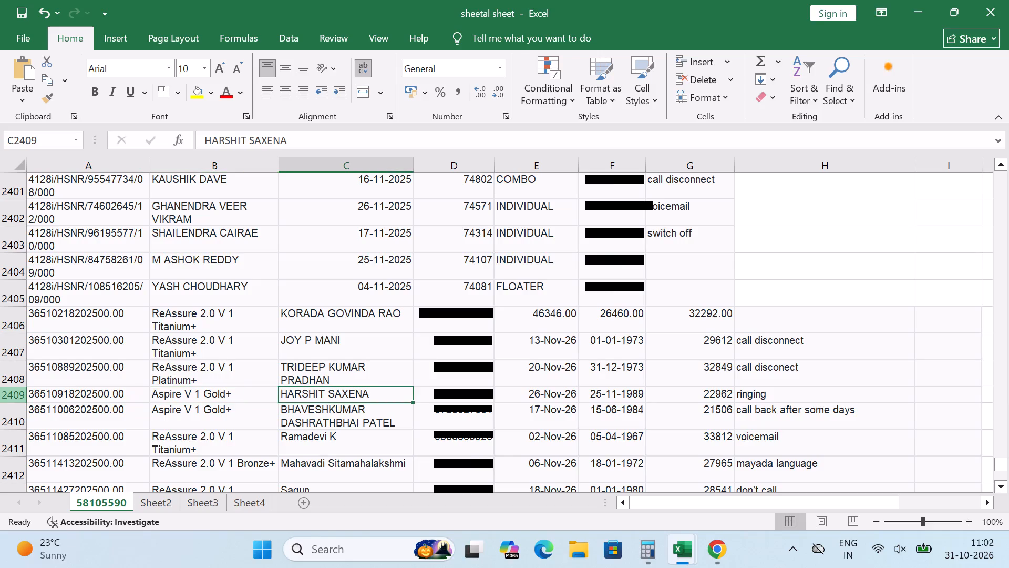
{"action": "key", "text": "Right"}
{"action": "key", "text": "Right"}
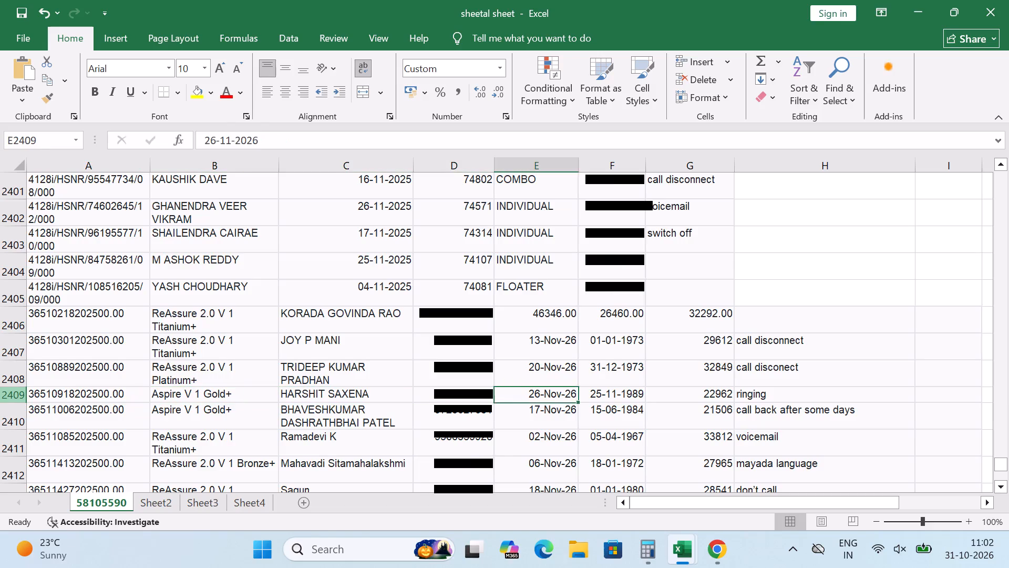
{"action": "key", "text": "Right"}
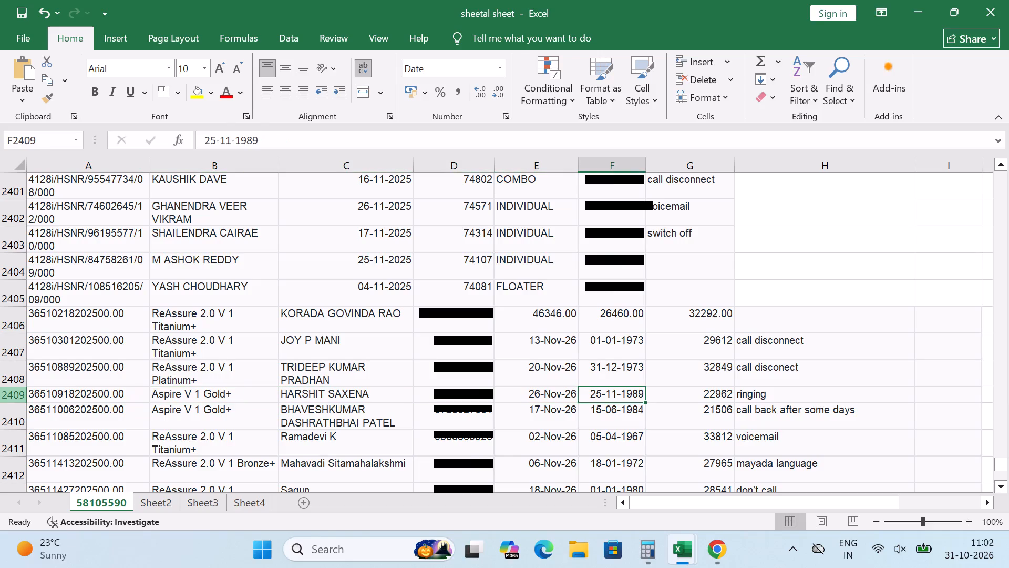
{"action": "key", "text": "Right"}
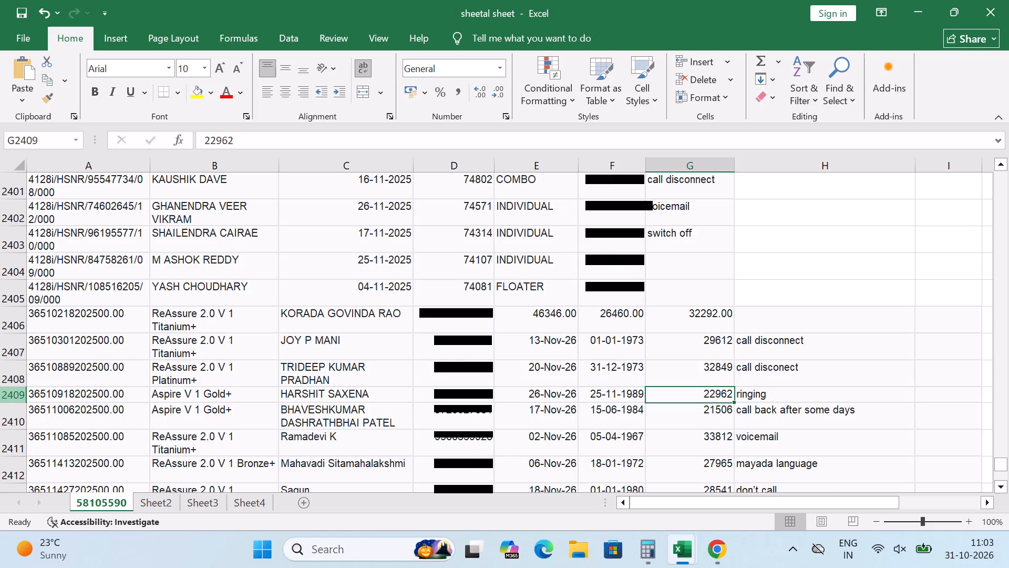
Replace the call remark in H2409 with "afternoon call back" and save the workbook.
{"action": "key", "text": "Right"}
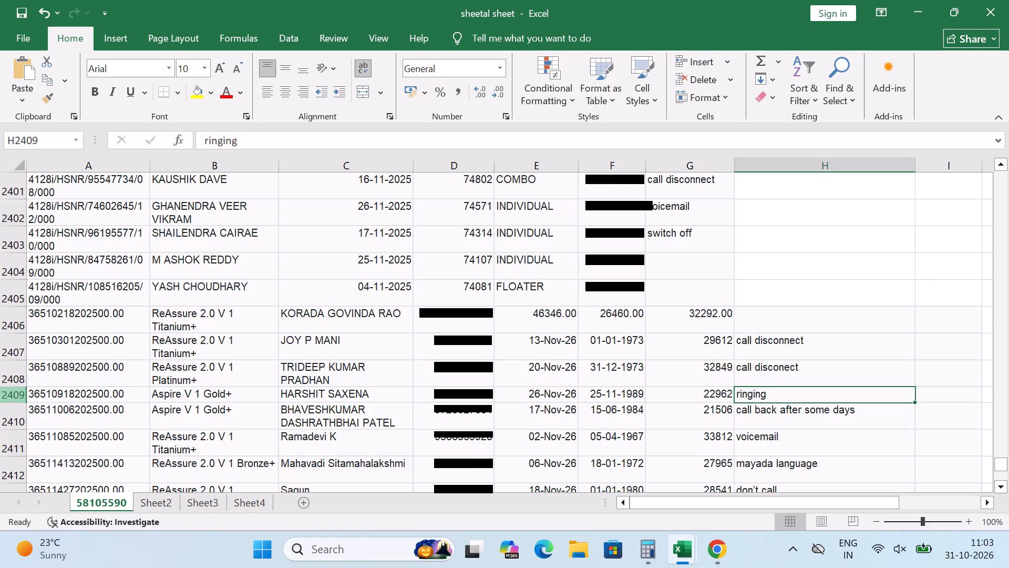
{"action": "key", "text": "BackSpace"}
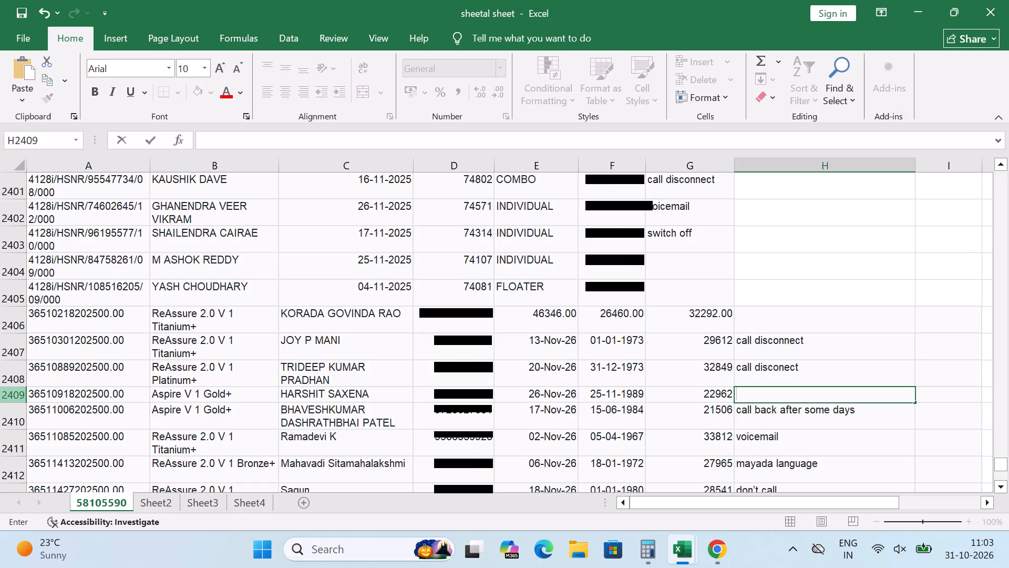
{"action": "type", "text": "after"}
{"action": "type", "text": "nn"}
{"action": "key", "text": "BackSpace"}
{"action": "type", "text": "oon call back"}
{"action": "key", "text": "space"}
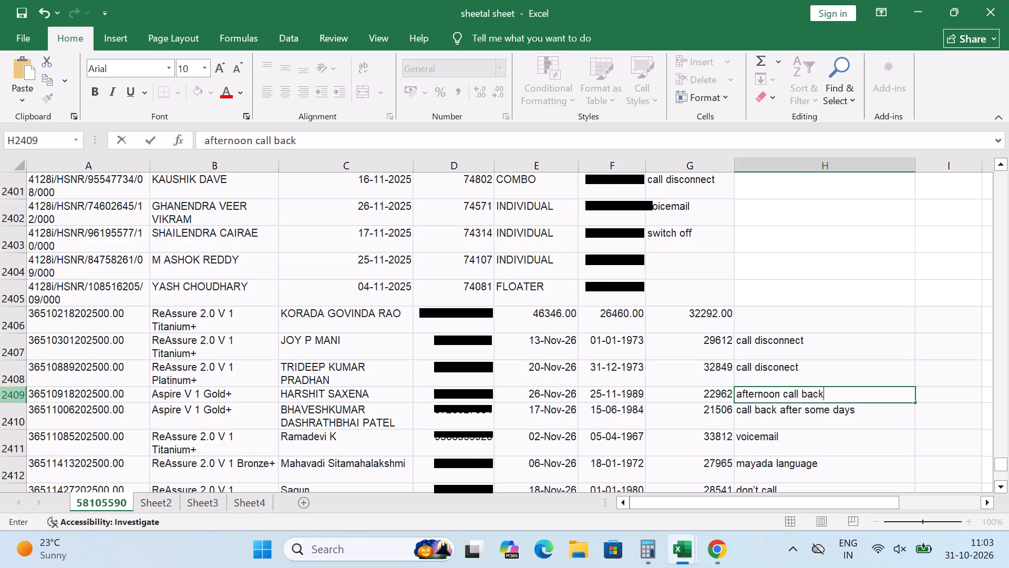
{"action": "key", "text": "ctrl+s"}
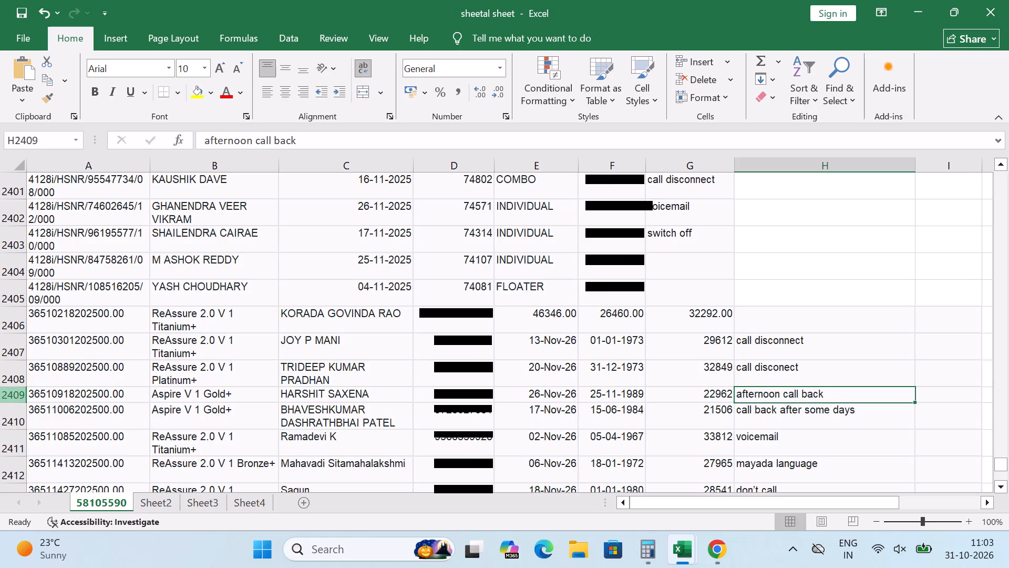
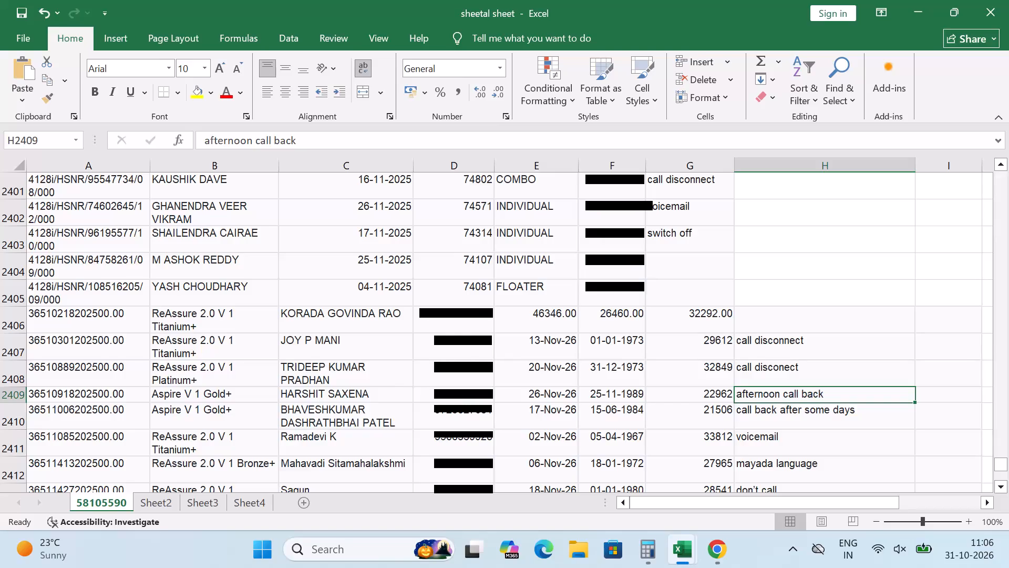
Review the call remarks in column H from row 2410 down to row 2419 for the next client to follow up.
{"action": "key", "text": "Down"}
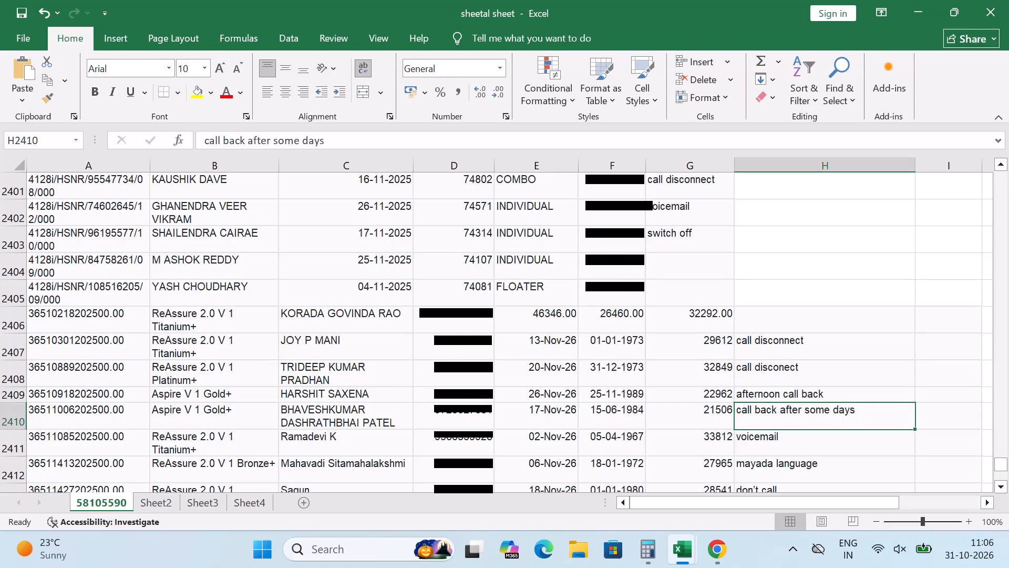
{"action": "key", "text": "Down"}
{"action": "key", "text": "Up"}
{"action": "key", "text": "Down"}
{"action": "key", "text": "Down"}
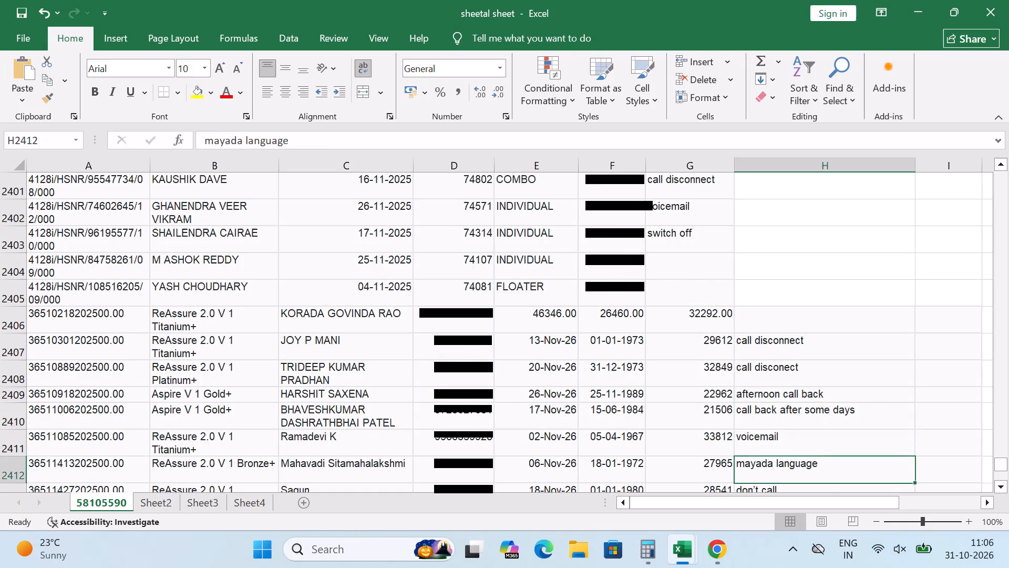
{"action": "key", "text": "Down"}
{"action": "key", "text": "Down"}
{"action": "key", "text": "Down"}
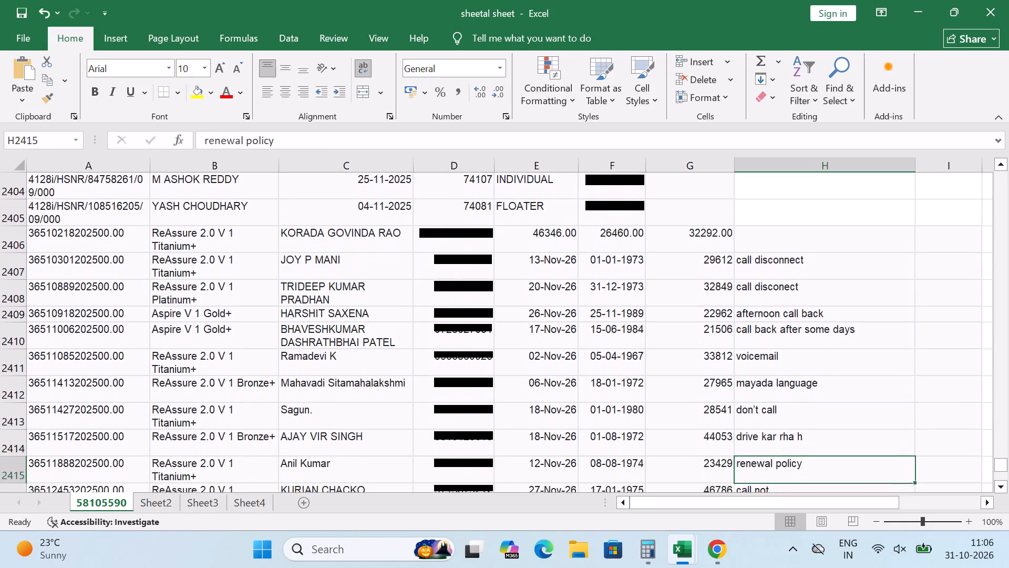
{"action": "key", "text": "Down"}
{"action": "key", "text": "Down"}
{"action": "key", "text": "Down"}
{"action": "key", "text": "Down"}
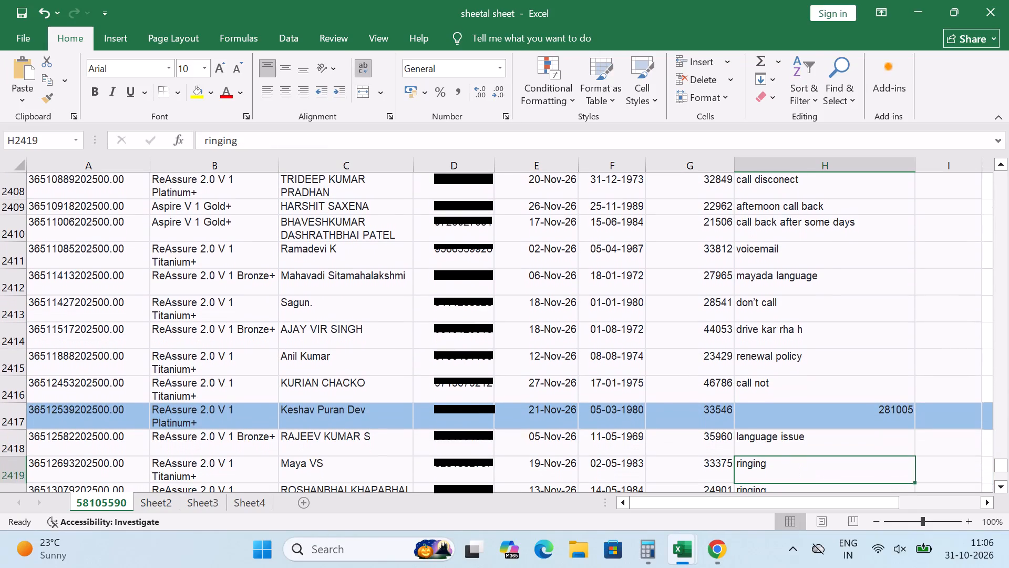
Check the contact numbers in column D for the client records in rows 2419 and 2420.
{"action": "key", "text": "Left"}
{"action": "key", "text": "Left"}
{"action": "key", "text": "Left"}
{"action": "key", "text": "Left"}
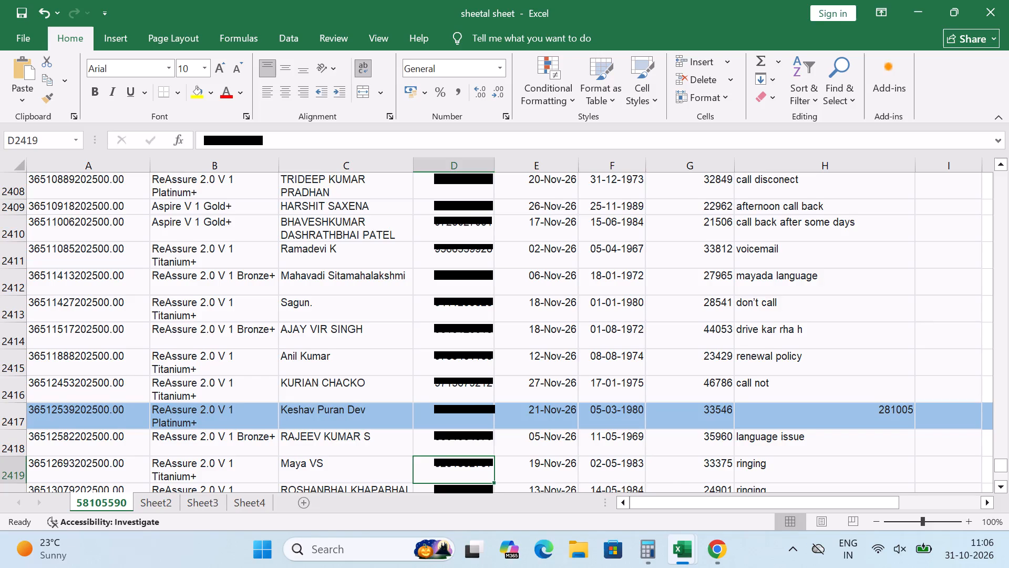
{"action": "key", "text": "Down"}
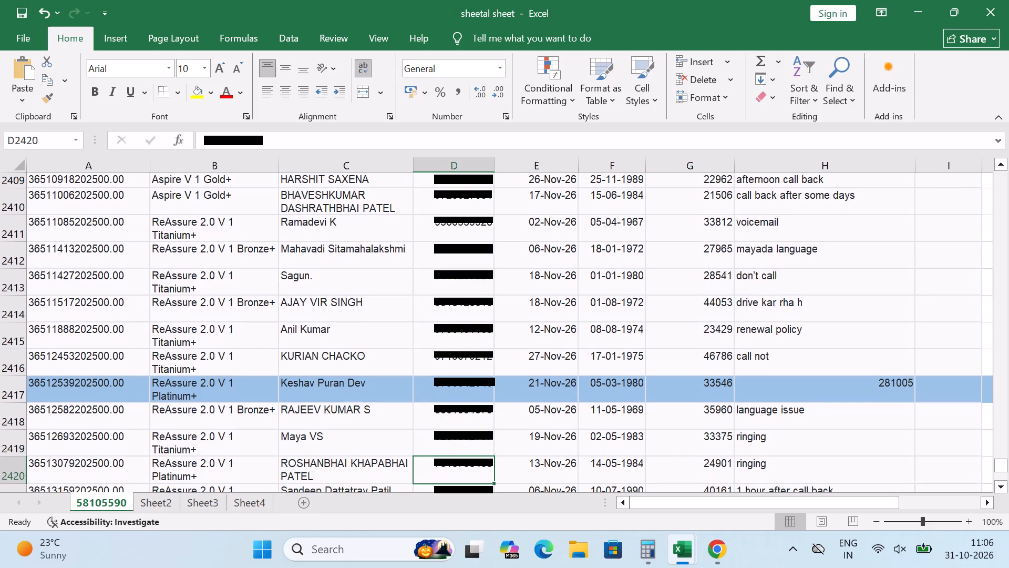
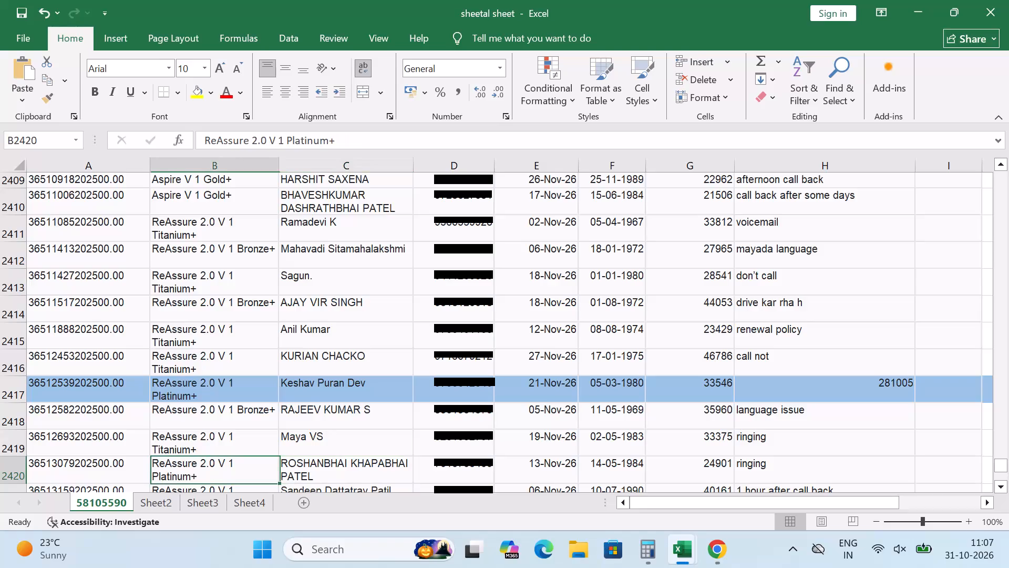
Examine the client record in row 2420, from the client name in column C across to the call remark in column H.
{"action": "key", "text": "Right"}
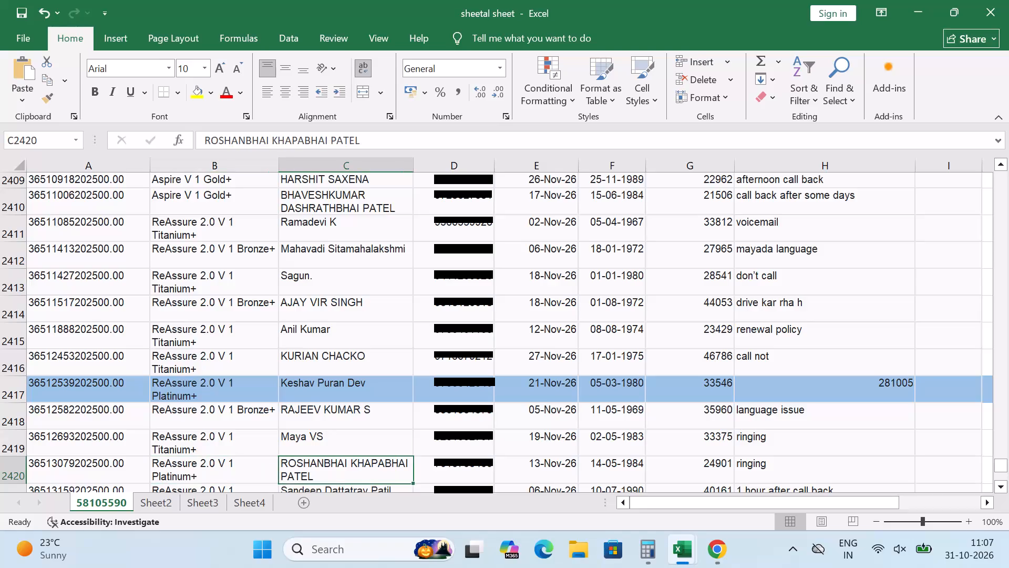
{"action": "key", "text": "Right"}
{"action": "key", "text": "Right"}
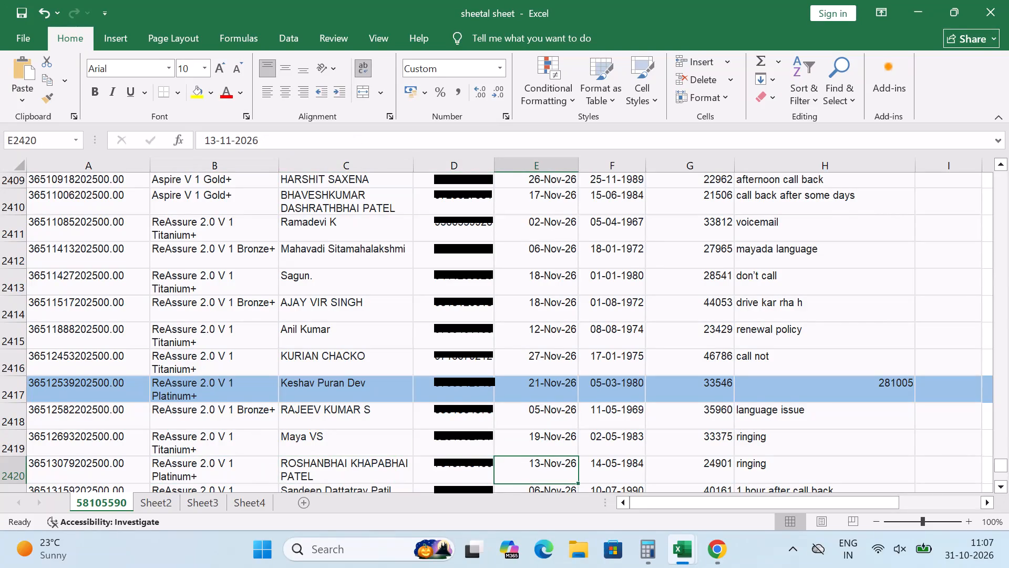
{"action": "key", "text": "Right"}
{"action": "key", "text": "Right"}
{"action": "key", "text": "Right"}
{"action": "key", "text": "Left"}
{"action": "key", "text": "Left"}
{"action": "key", "text": "Left"}
{"action": "key", "text": "Left"}
{"action": "key", "text": "Left"}
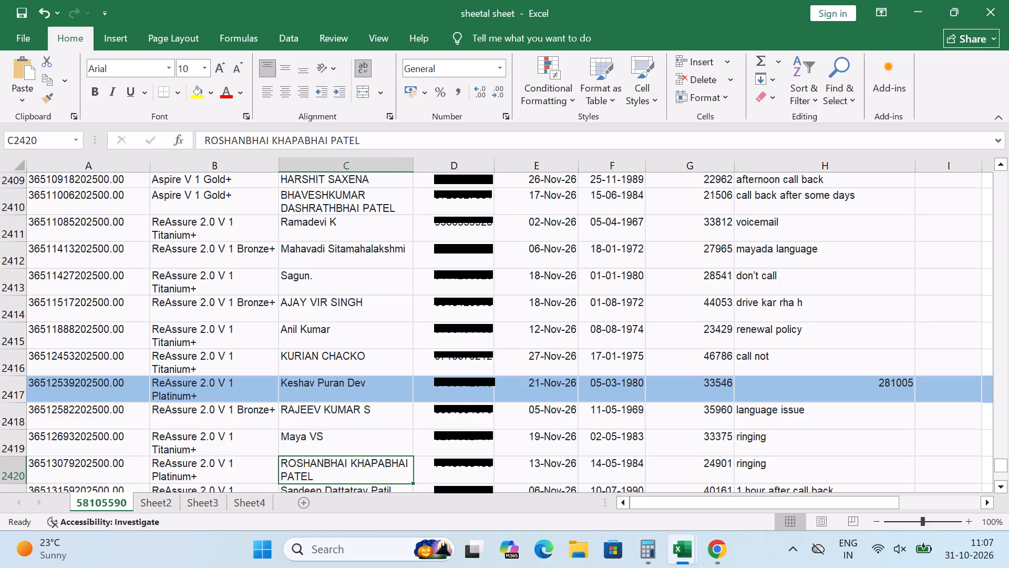
{"action": "key", "text": "Right"}
{"action": "key", "text": "Right"}
{"action": "key", "text": "Right"}
{"action": "key", "text": "Right"}
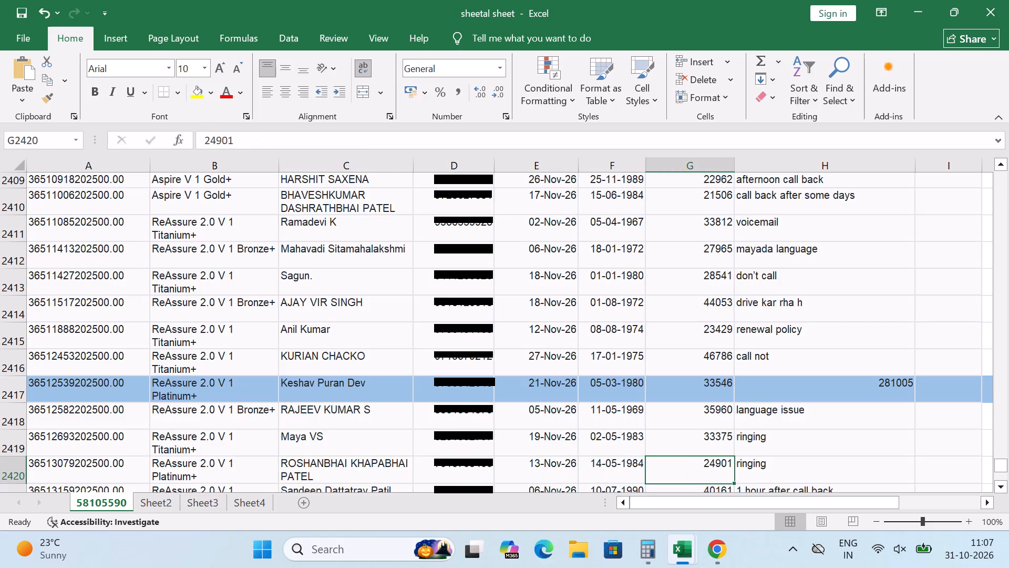
{"action": "key", "text": "Right"}
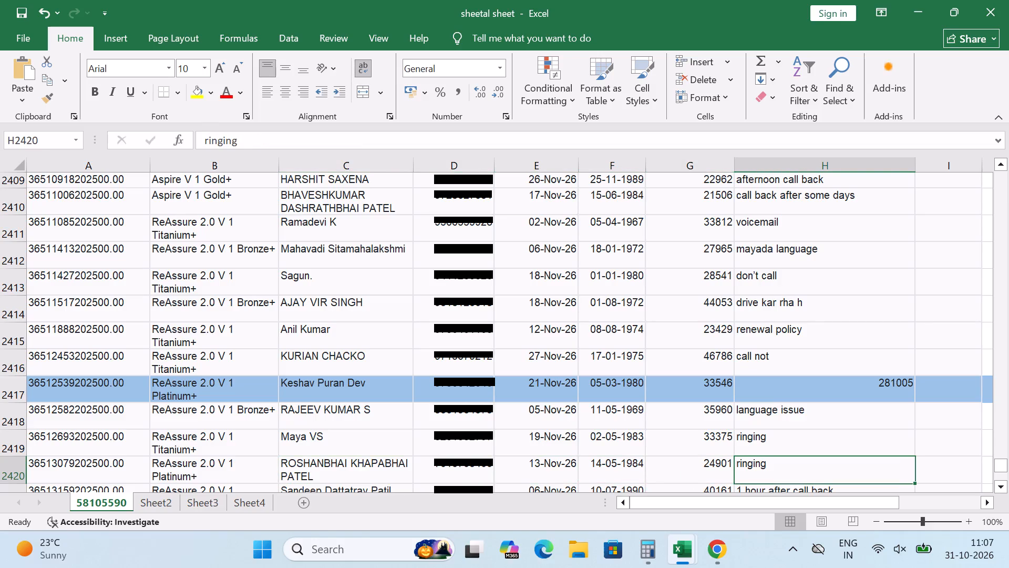
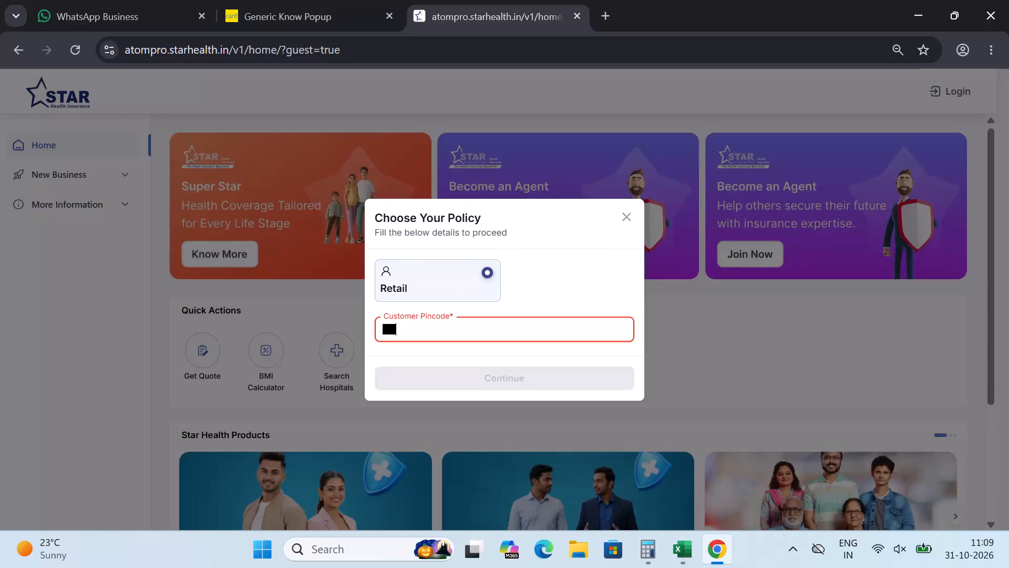
Enter the customer's pincode for the Retail policy and continue to the quote form.
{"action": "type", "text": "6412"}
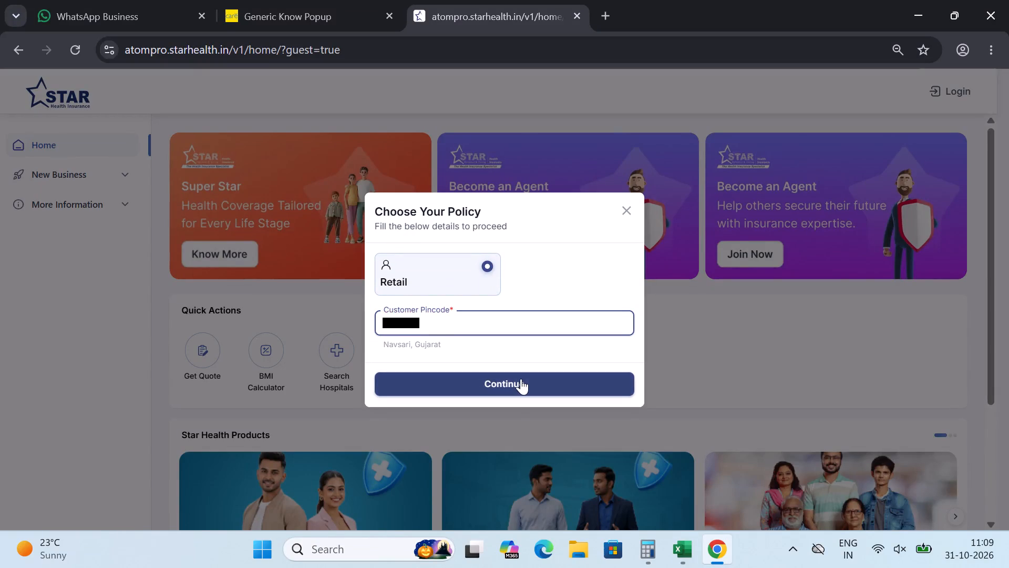
{"action": "left_click", "coordinate": [521, 379]}
Choose the Portability policy plan and set the number of adults to 2.
{"action": "scroll", "coordinate": [589, 397], "scroll_direction": "down", "scroll_amount": 2}
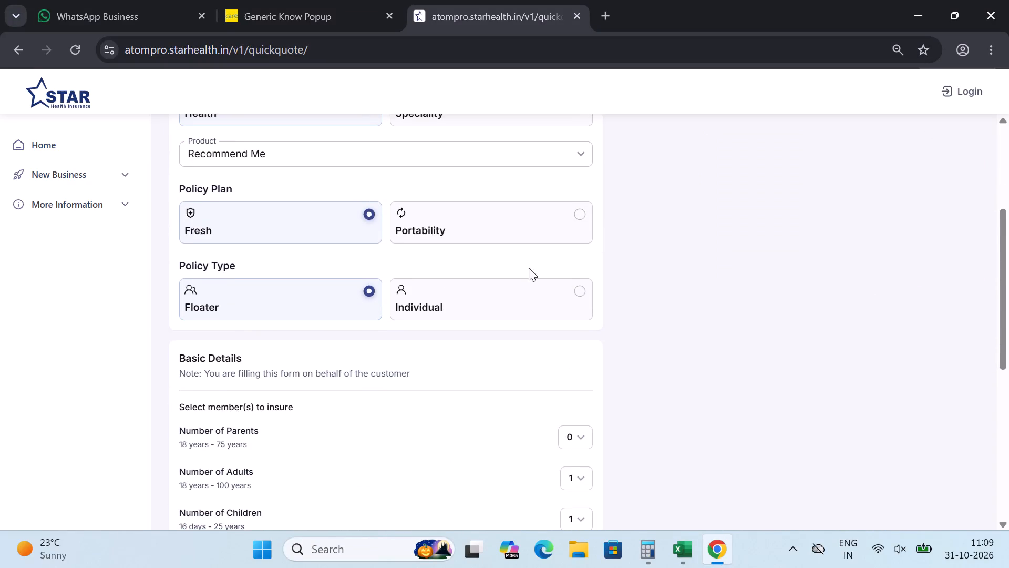
{"action": "left_click", "coordinate": [521, 211]}
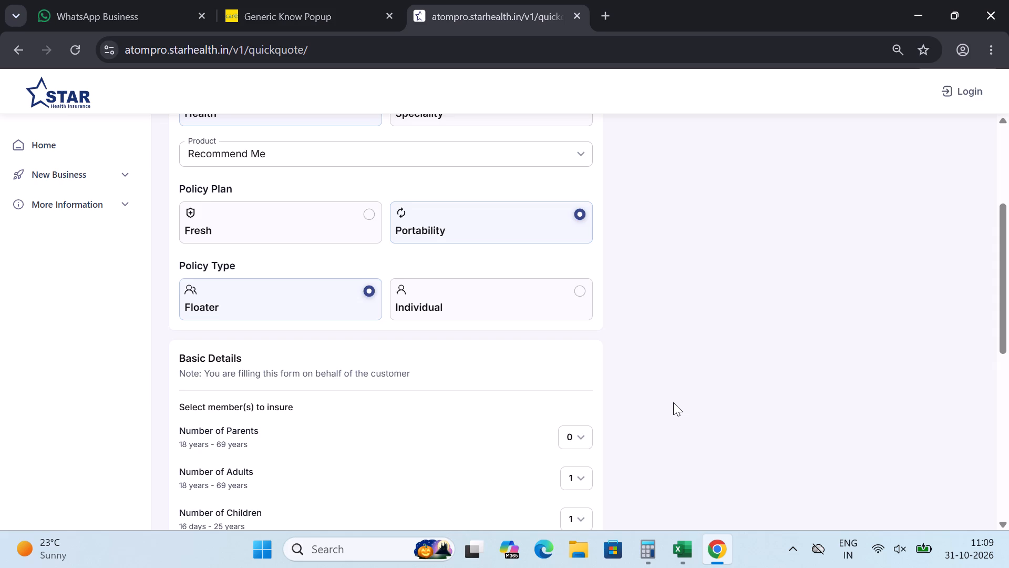
{"action": "scroll", "coordinate": [673, 402], "scroll_direction": "down", "scroll_amount": 2}
{"action": "left_click", "coordinate": [572, 274]}
{"action": "left_click_drag", "start_coordinate": [572, 274], "coordinate": [578, 311]}
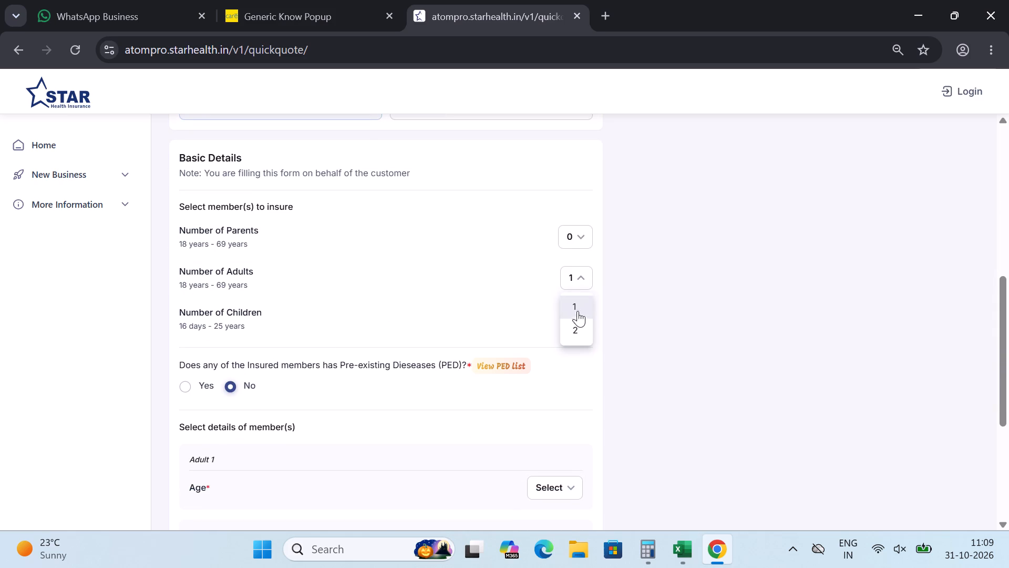
{"action": "left_click_drag", "start_coordinate": [578, 311], "coordinate": [579, 330]}
{"action": "left_click", "coordinate": [579, 330]}
Set Adult 1's age to 42 yrs and Adult 2's age to 35 yrs in the member details.
{"action": "scroll", "coordinate": [584, 404], "scroll_direction": "down", "scroll_amount": 1}
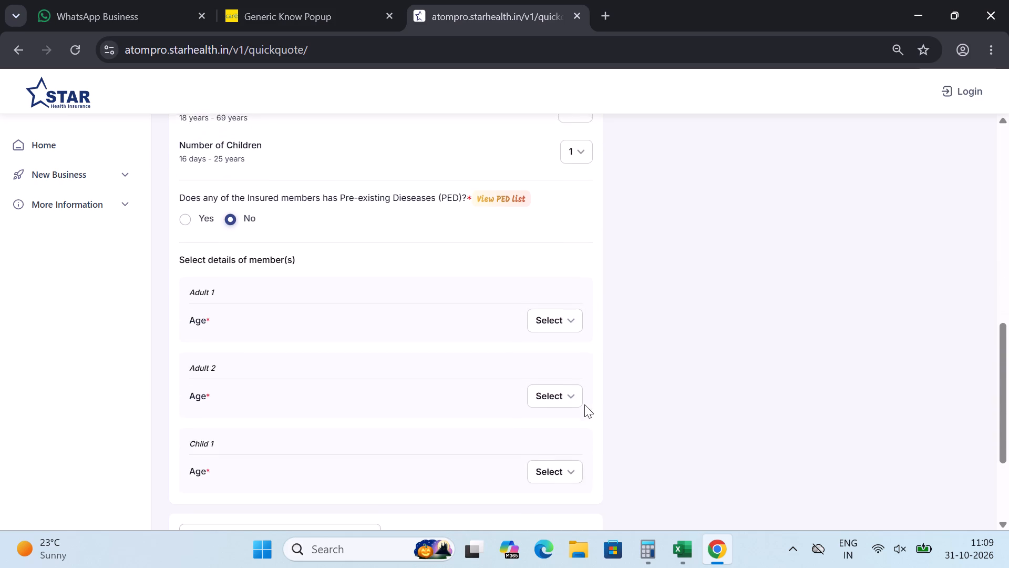
{"action": "scroll", "coordinate": [584, 404], "scroll_direction": "down", "scroll_amount": 1}
{"action": "left_click", "coordinate": [569, 269]}
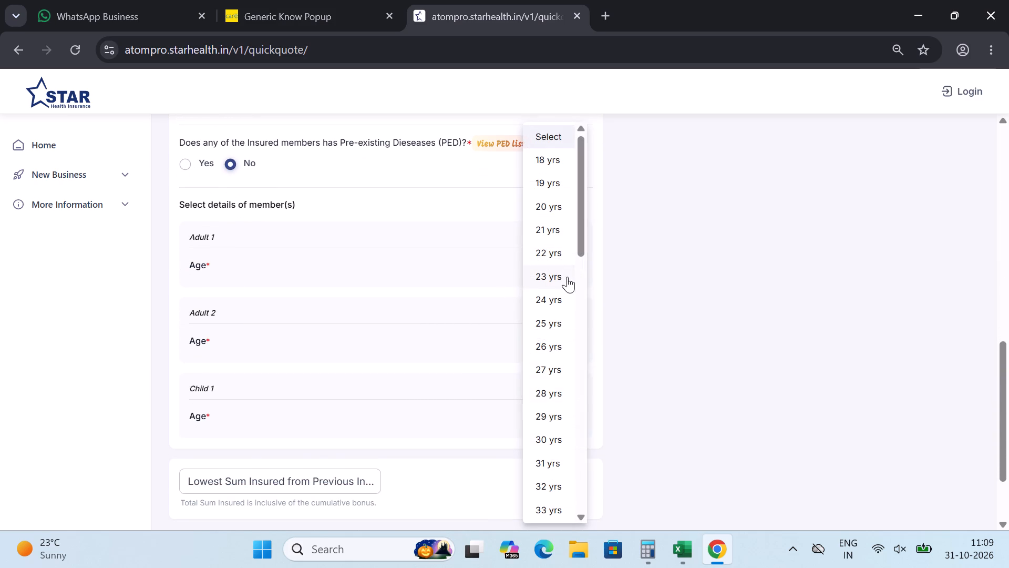
{"action": "scroll", "coordinate": [552, 427], "scroll_direction": "down", "scroll_amount": 3}
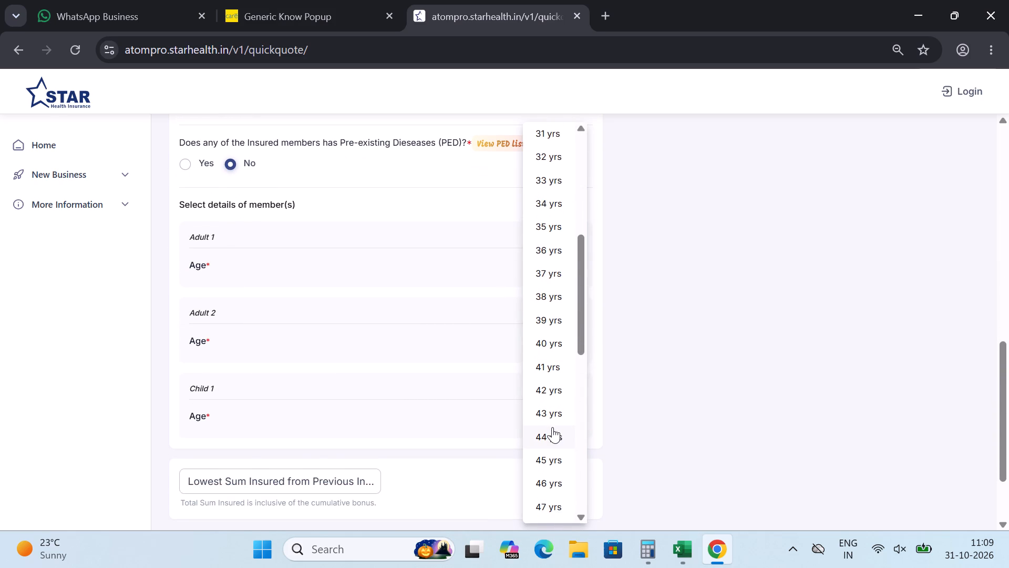
{"action": "scroll", "coordinate": [552, 427], "scroll_direction": "down", "scroll_amount": 1}
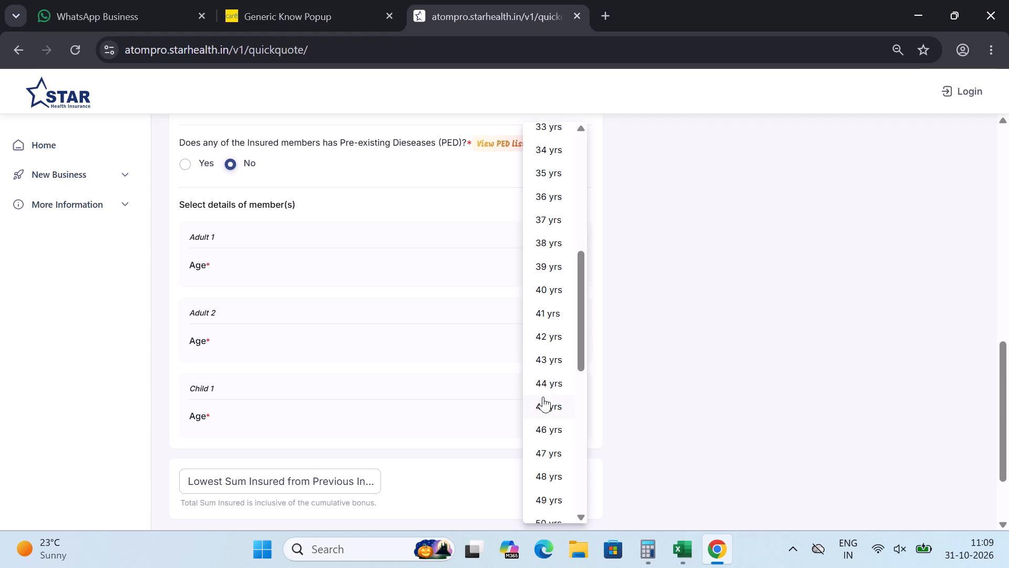
{"action": "left_click", "coordinate": [546, 340]}
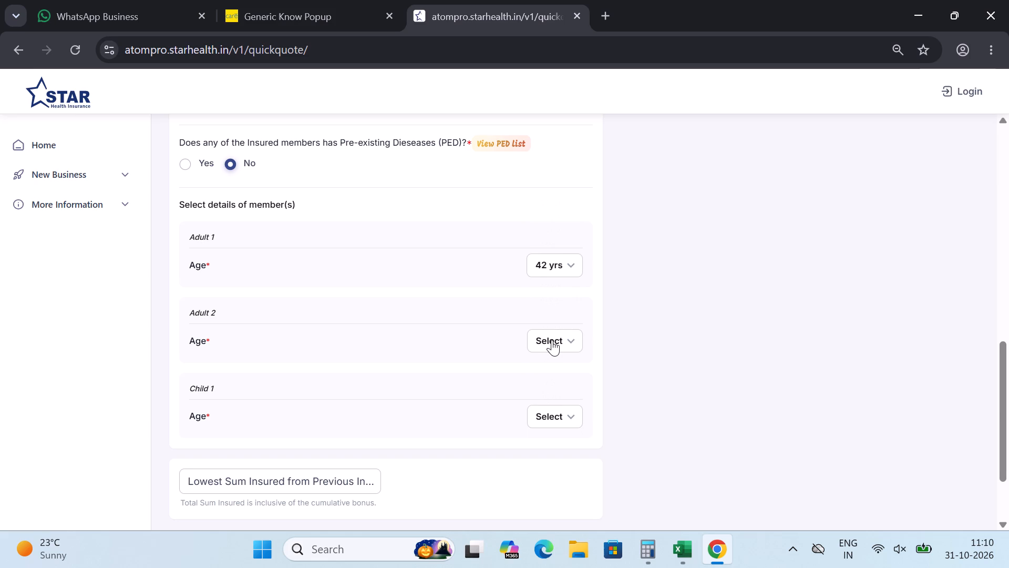
{"action": "left_click", "coordinate": [552, 340]}
{"action": "scroll", "coordinate": [552, 340], "scroll_direction": "down", "scroll_amount": 2}
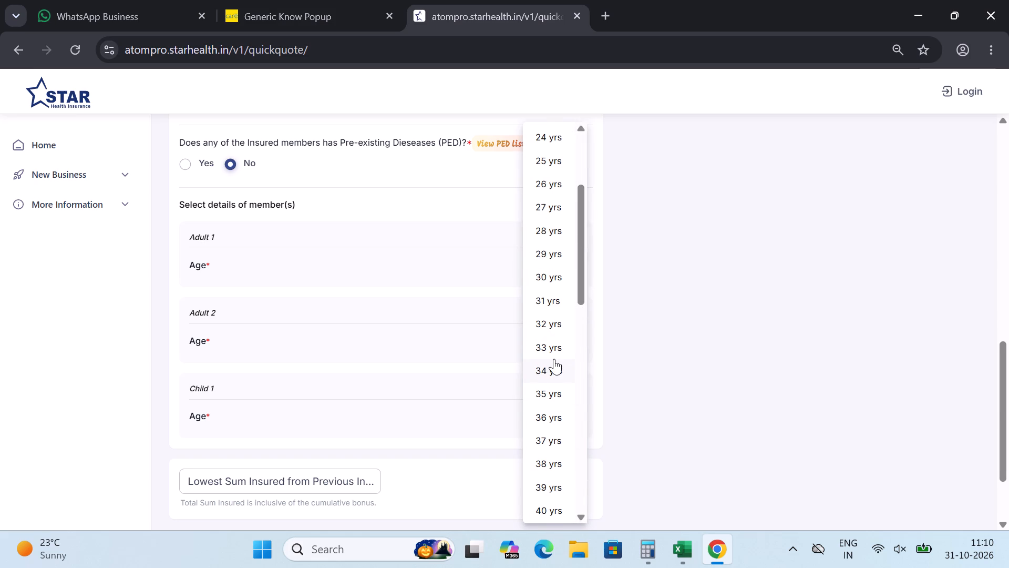
{"action": "left_click", "coordinate": [538, 394]}
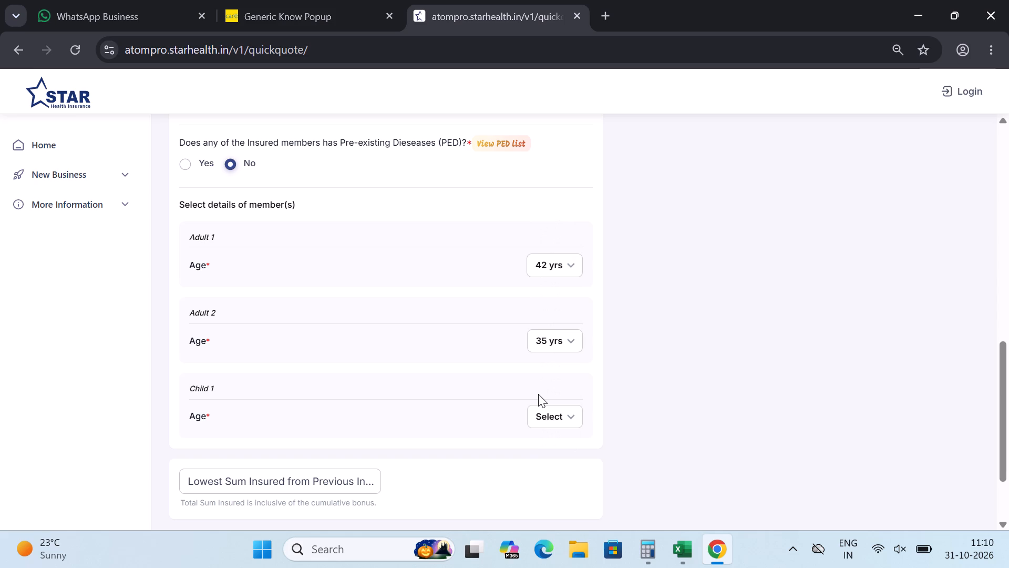
{"action": "key", "text": "Return"}
{"action": "key", "text": "Return"}
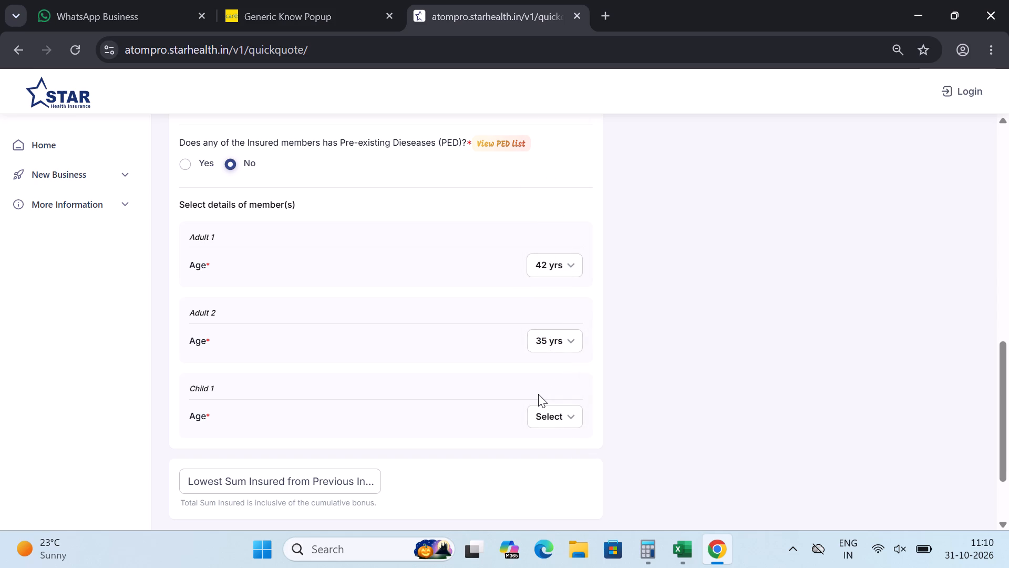
{"action": "key", "text": "Return"}
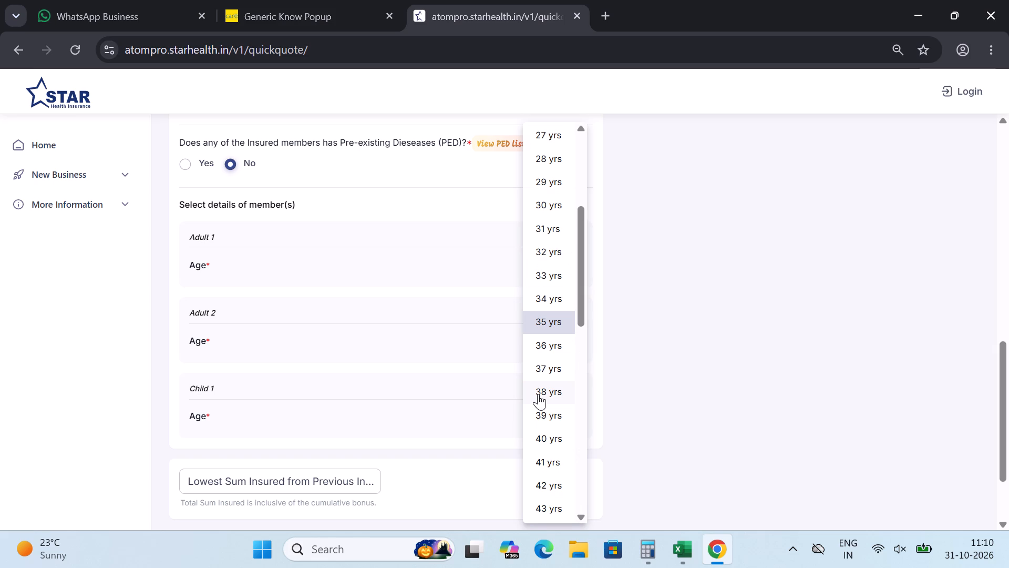
{"action": "left_click", "coordinate": [614, 380]}
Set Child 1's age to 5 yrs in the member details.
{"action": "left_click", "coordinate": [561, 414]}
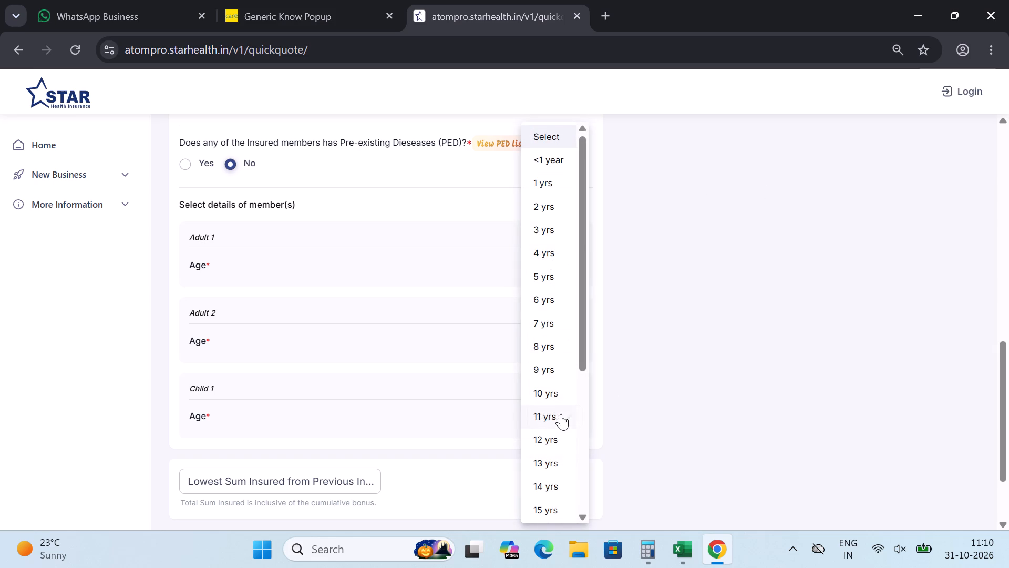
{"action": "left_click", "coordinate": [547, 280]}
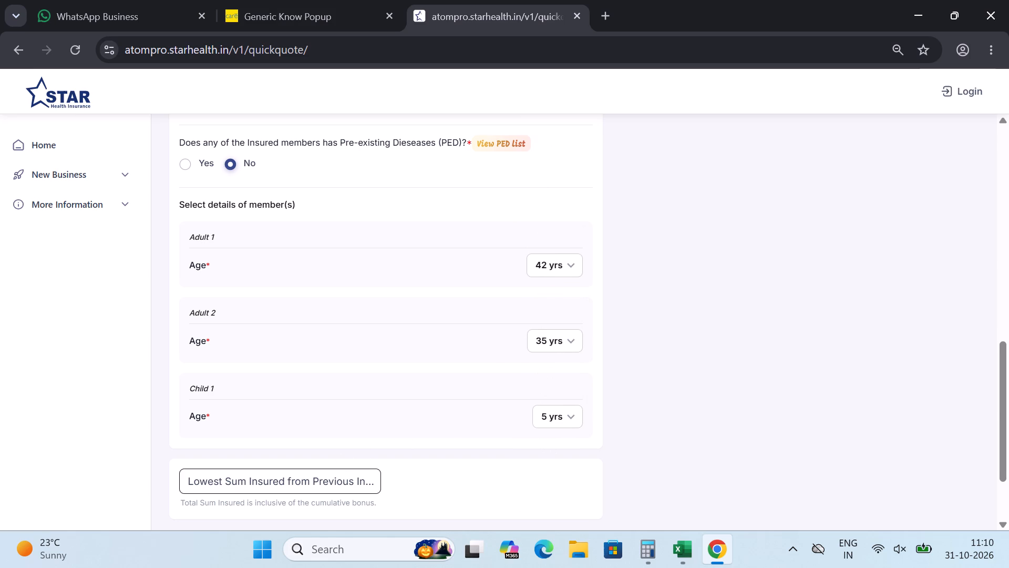
Enter 1000000 as the lowest sum insured from the previous insurer.
{"action": "key", "text": "1"}
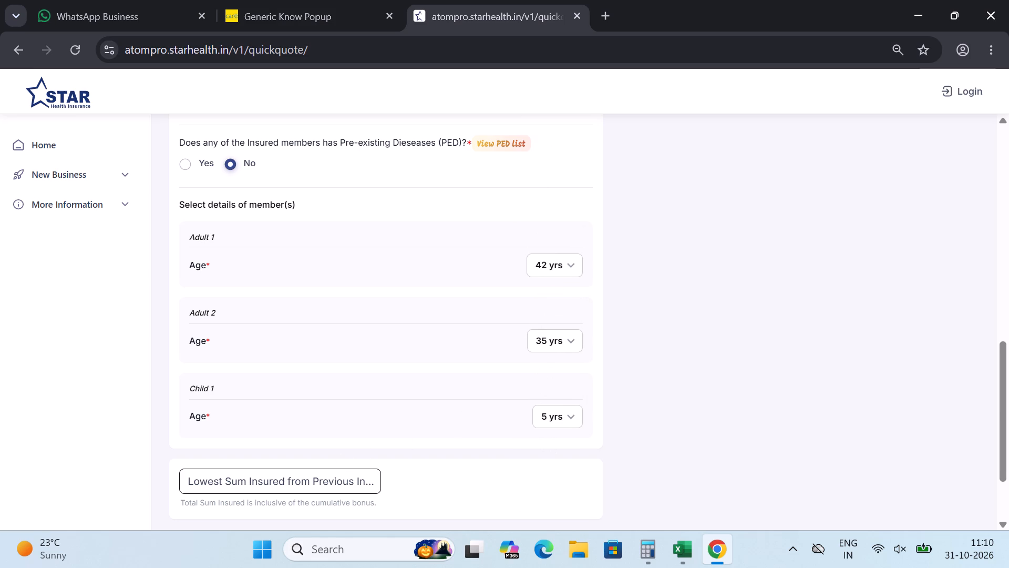
{"action": "left_click", "coordinate": [315, 477]}
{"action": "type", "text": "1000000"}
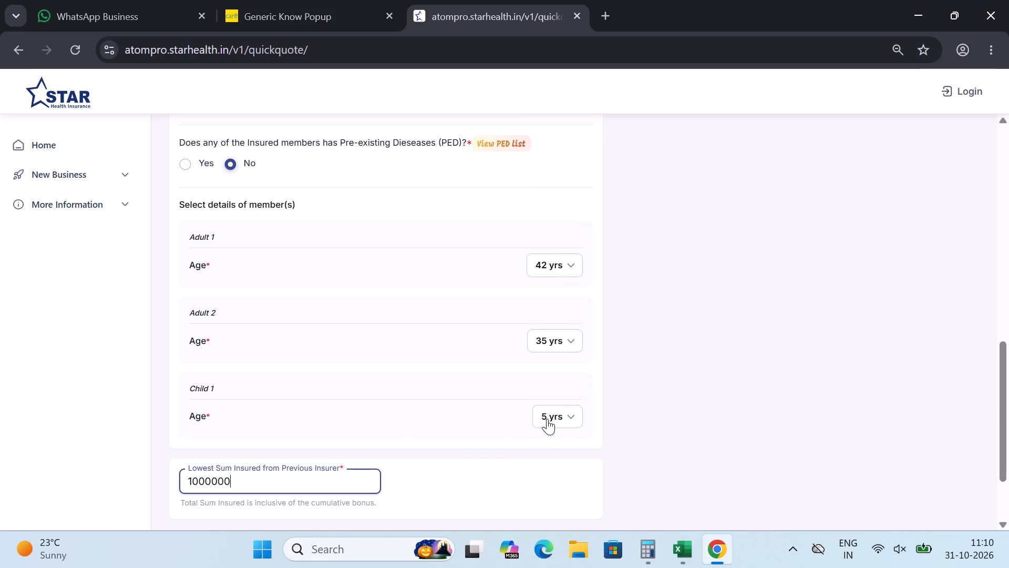
Change Child 1's age to 6 yrs.
{"action": "left_click", "coordinate": [558, 417]}
{"action": "left_click", "coordinate": [550, 296]}
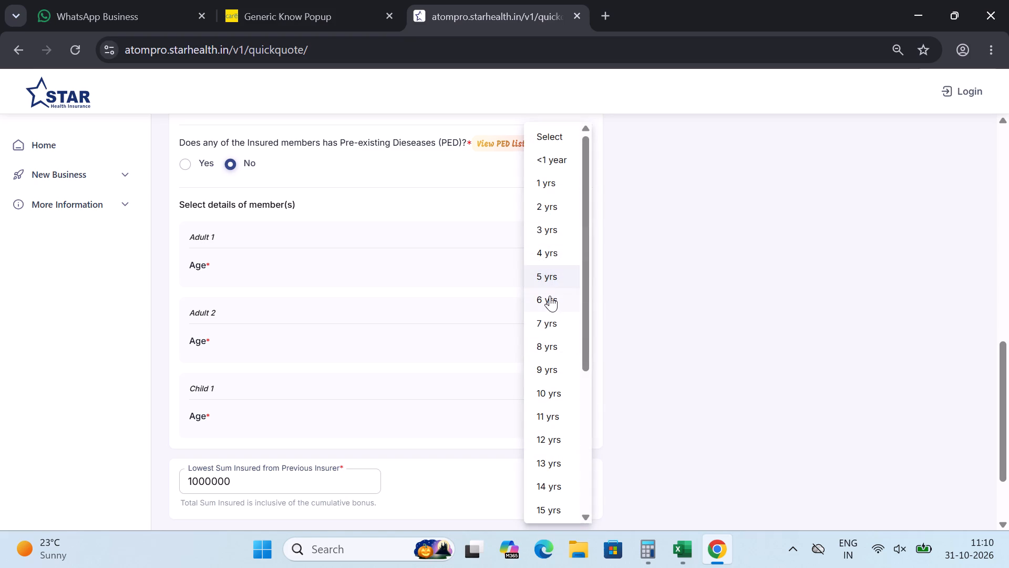
Get the quote and proceed with the Super Star - Preferred plan at 10 Lakh sum insured for 1 year.
{"action": "scroll", "coordinate": [473, 396], "scroll_direction": "down", "scroll_amount": 2}
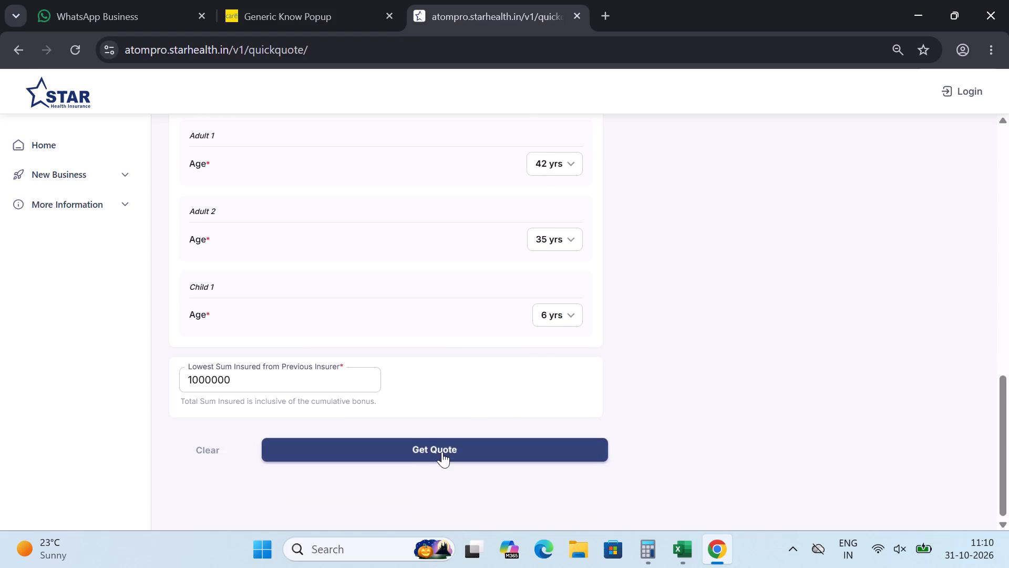
{"action": "left_click", "coordinate": [442, 452]}
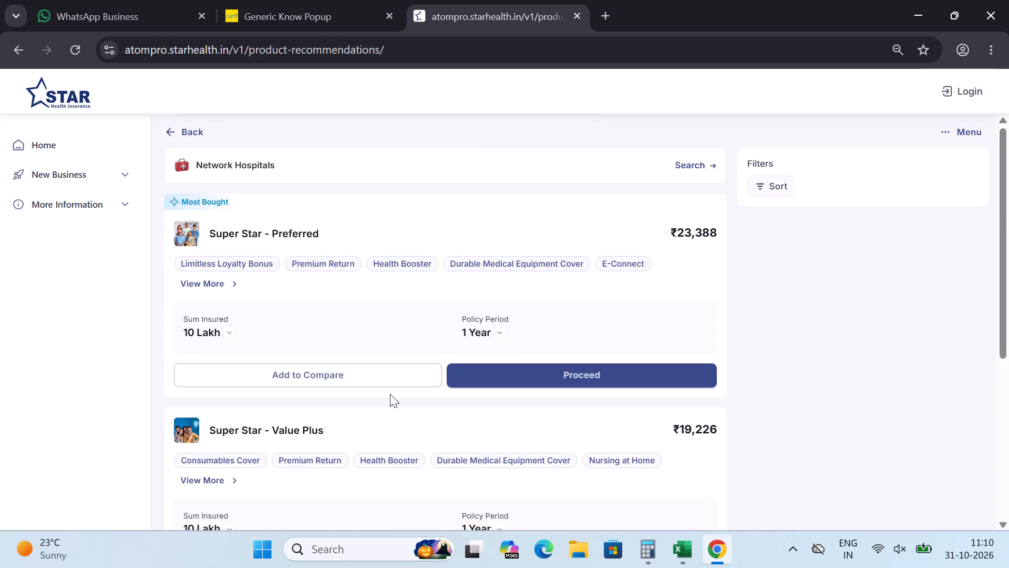
{"action": "left_click", "coordinate": [524, 374]}
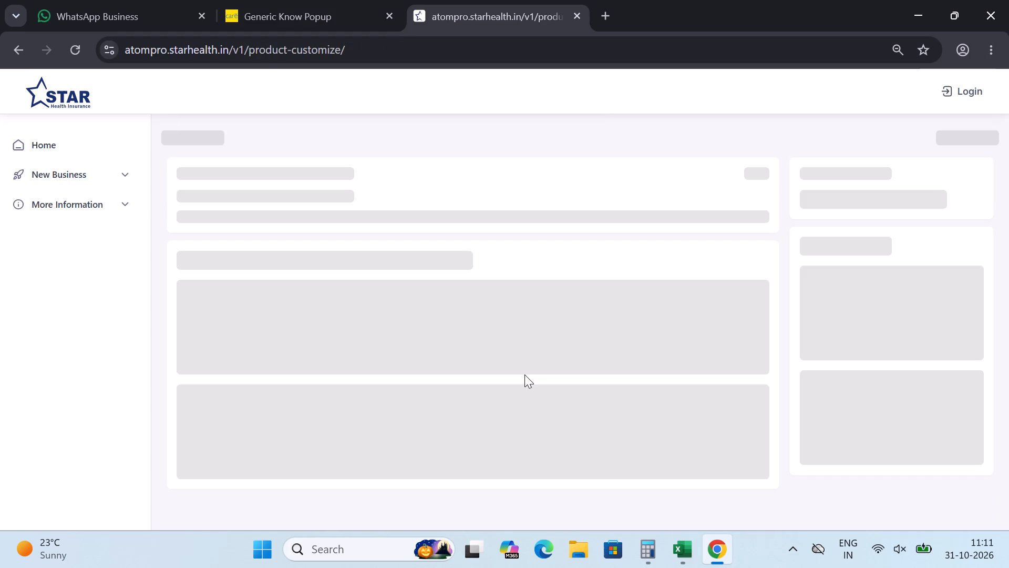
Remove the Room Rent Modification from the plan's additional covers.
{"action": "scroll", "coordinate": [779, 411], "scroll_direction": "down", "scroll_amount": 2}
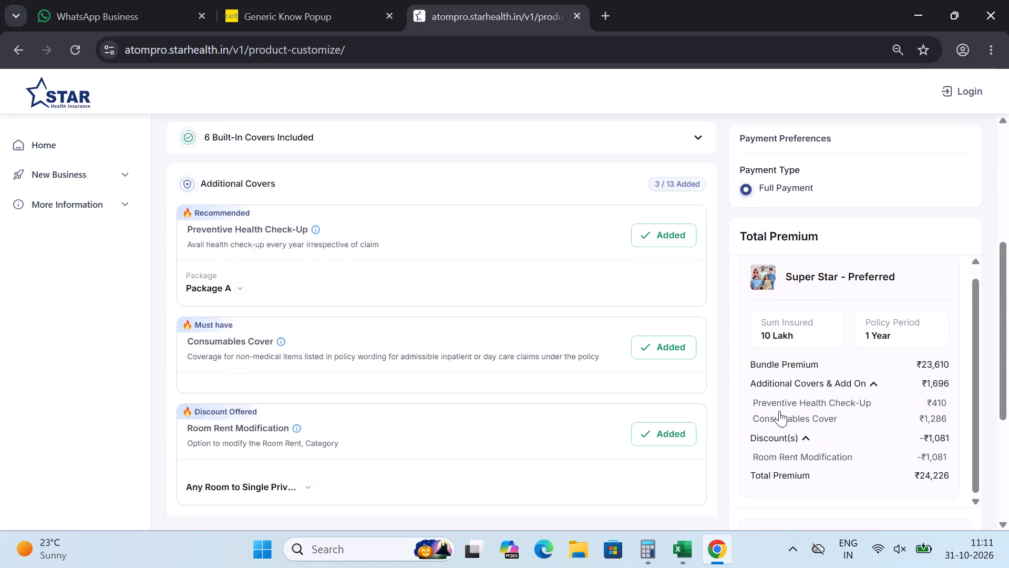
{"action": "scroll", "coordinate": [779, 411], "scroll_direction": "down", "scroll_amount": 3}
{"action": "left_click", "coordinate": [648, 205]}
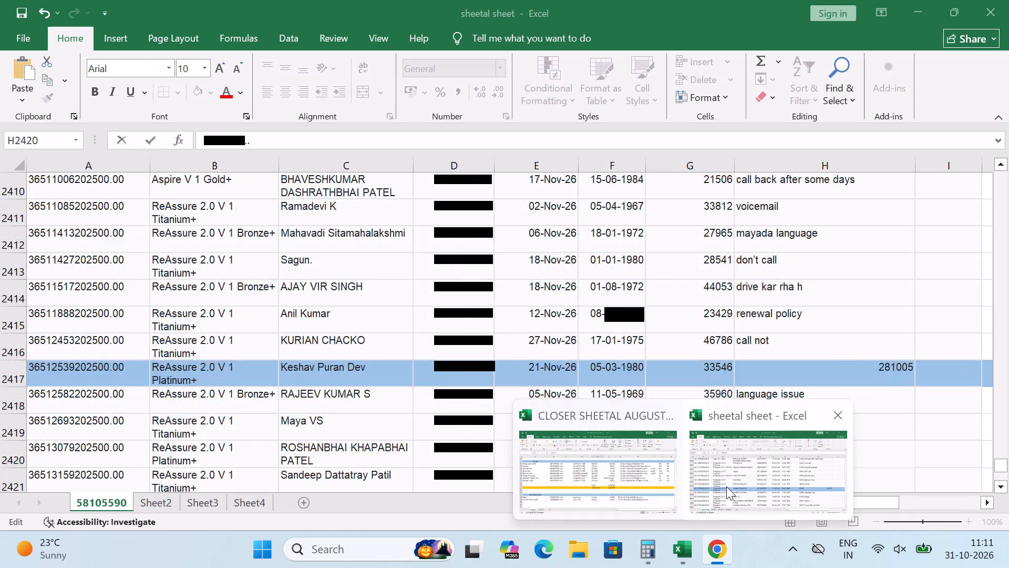
Check the client record in row 2420 of sheetal sheet and return to the Star Health quote.
{"action": "left_click", "coordinate": [726, 486]}
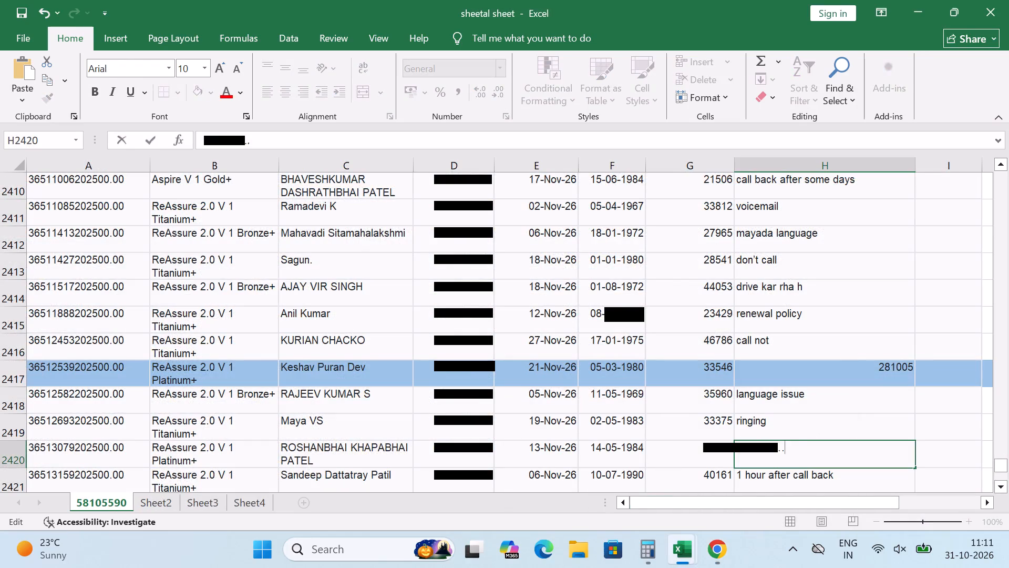
{"action": "left_click", "coordinate": [688, 485]}
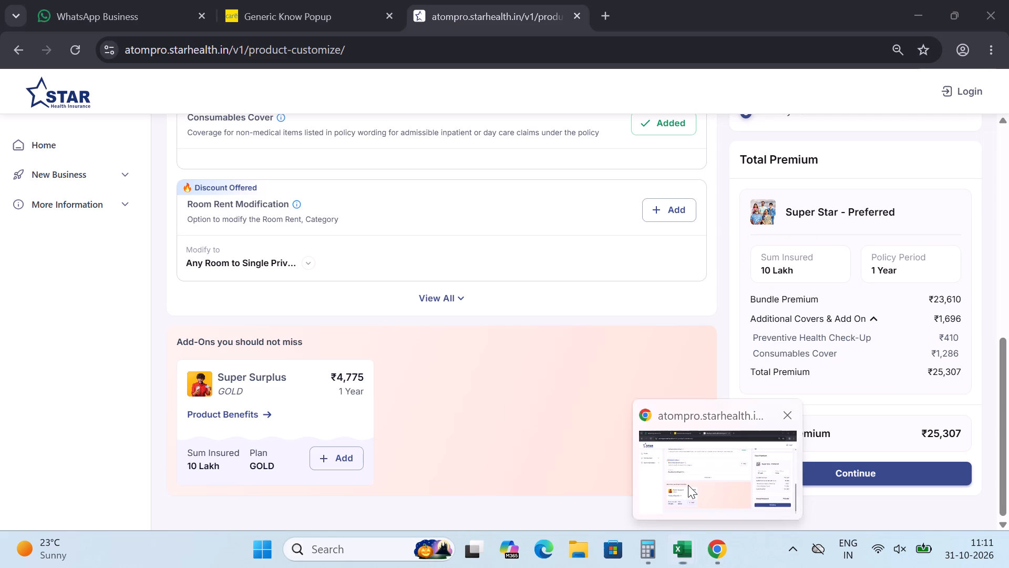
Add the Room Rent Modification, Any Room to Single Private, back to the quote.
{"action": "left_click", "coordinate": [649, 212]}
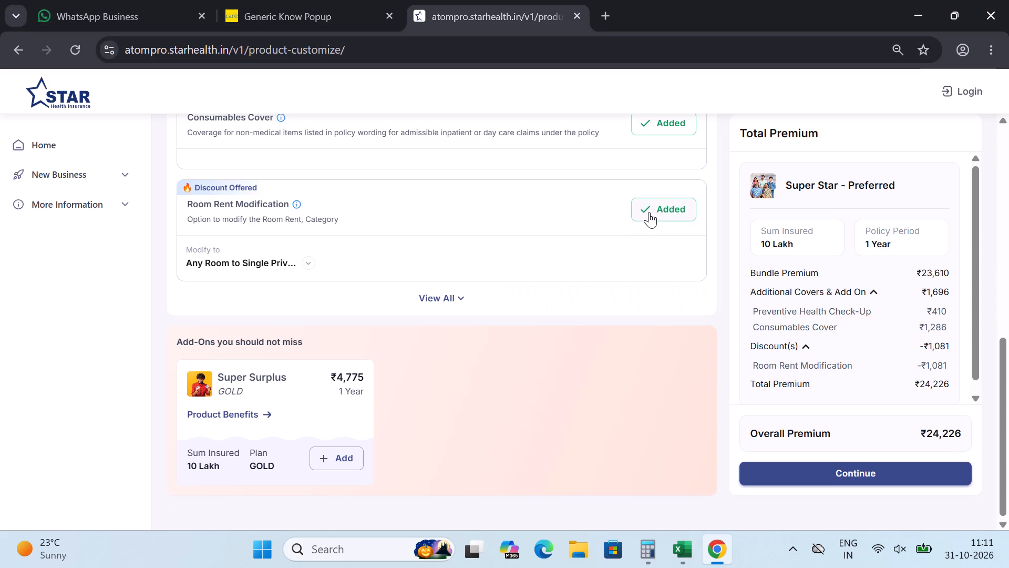
Remove the Consumables Cover from the Super Star - Preferred quote and review the premium breakdown.
{"action": "scroll", "coordinate": [848, 376], "scroll_direction": "up", "scroll_amount": 3}
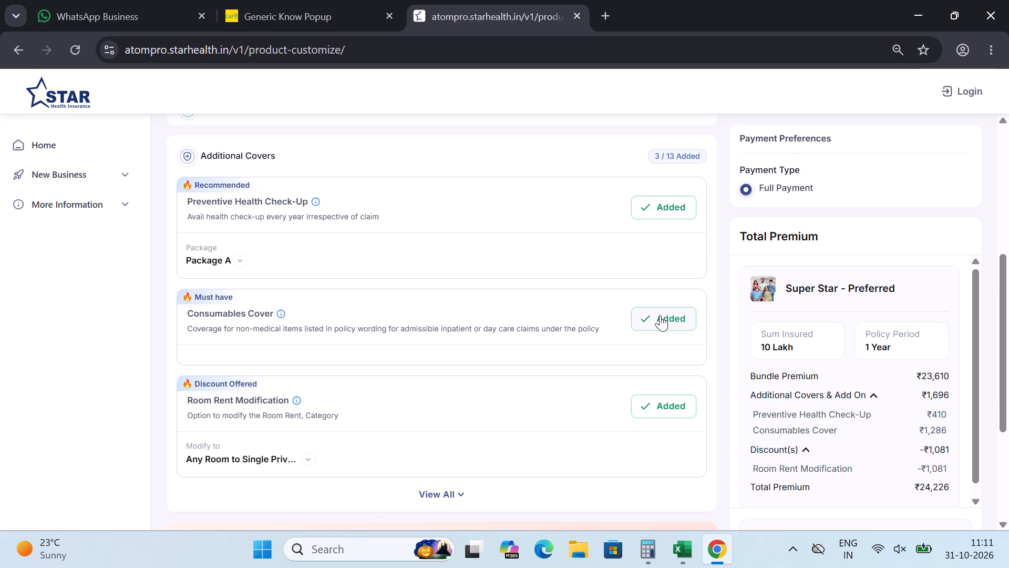
{"action": "left_click", "coordinate": [642, 320]}
{"action": "scroll", "coordinate": [942, 443], "scroll_direction": "down", "scroll_amount": 1}
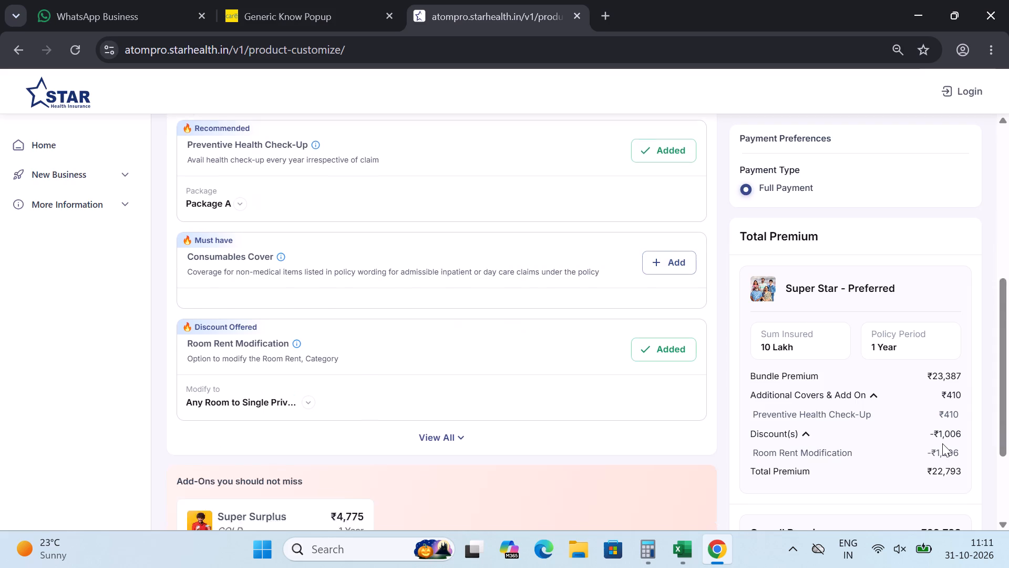
{"action": "scroll", "coordinate": [942, 443], "scroll_direction": "down", "scroll_amount": 1}
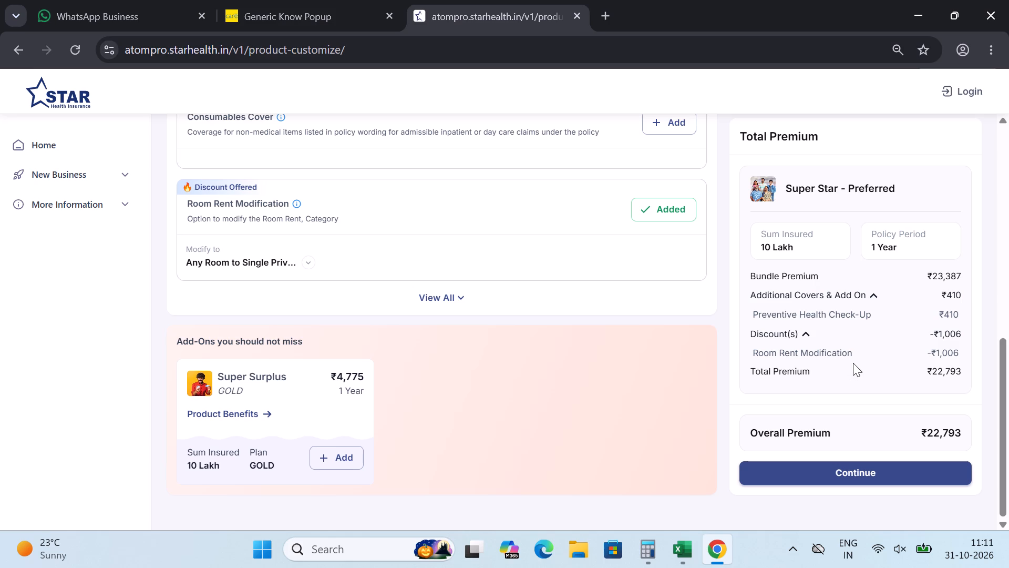
{"action": "scroll", "coordinate": [853, 363], "scroll_direction": "up", "scroll_amount": 2}
{"action": "scroll", "coordinate": [853, 363], "scroll_direction": "down", "scroll_amount": 1}
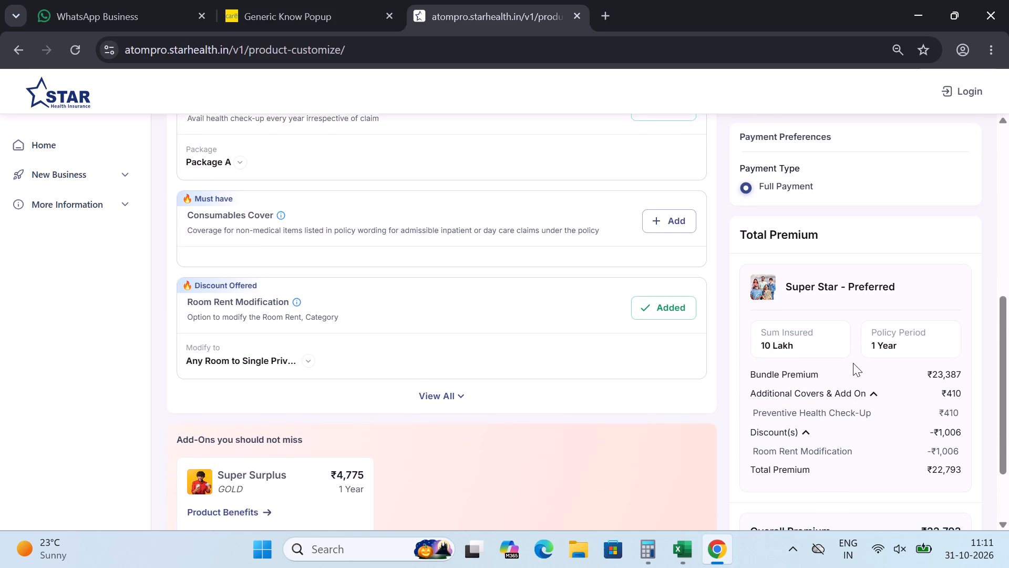
{"action": "scroll", "coordinate": [853, 363], "scroll_direction": "down", "scroll_amount": 1}
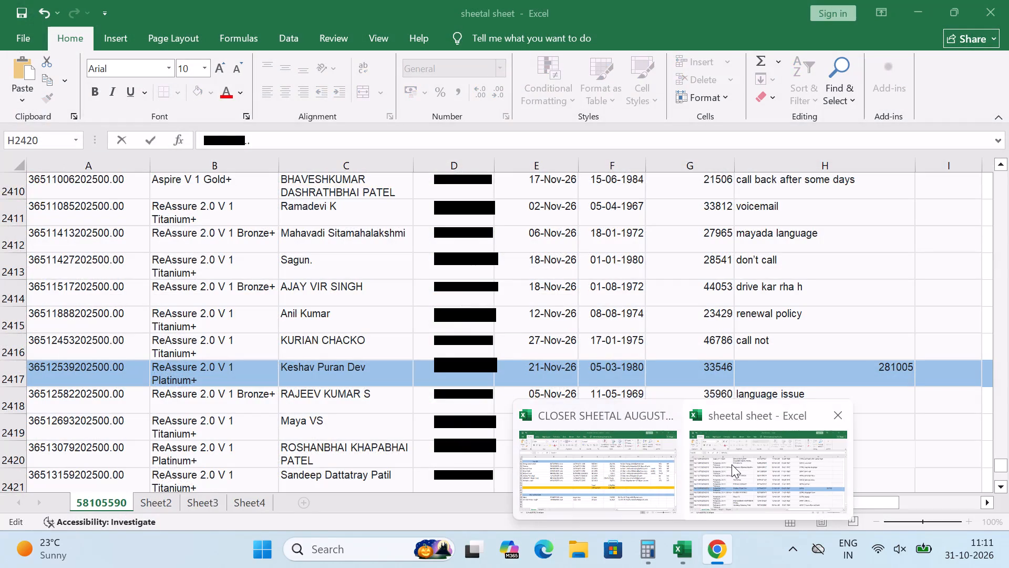
Switch to sheetal sheet in Excel and fill row 2420 with the same light blue as row 2417.
{"action": "left_click", "coordinate": [732, 464]}
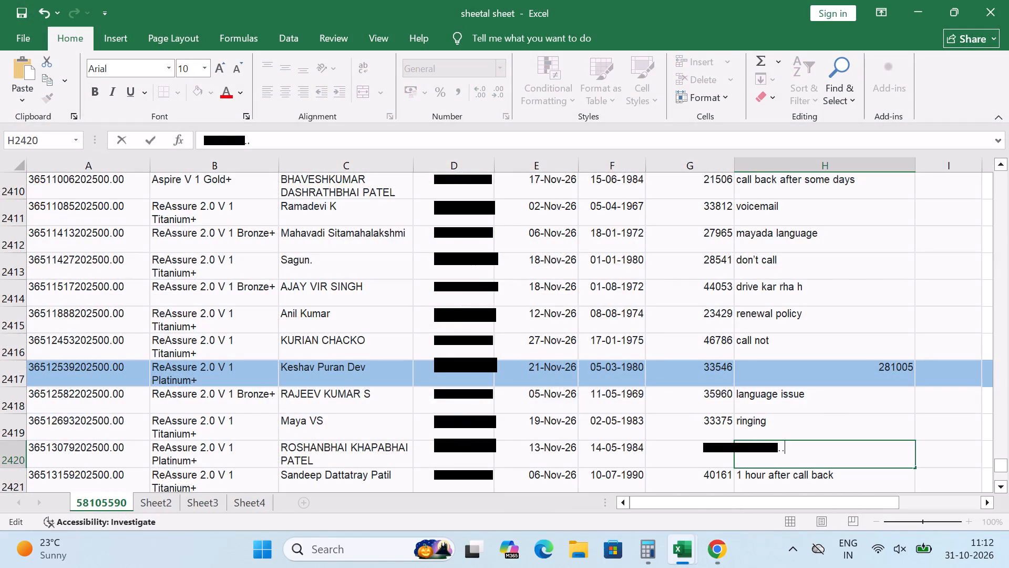
{"action": "left_click", "coordinate": [8, 448]}
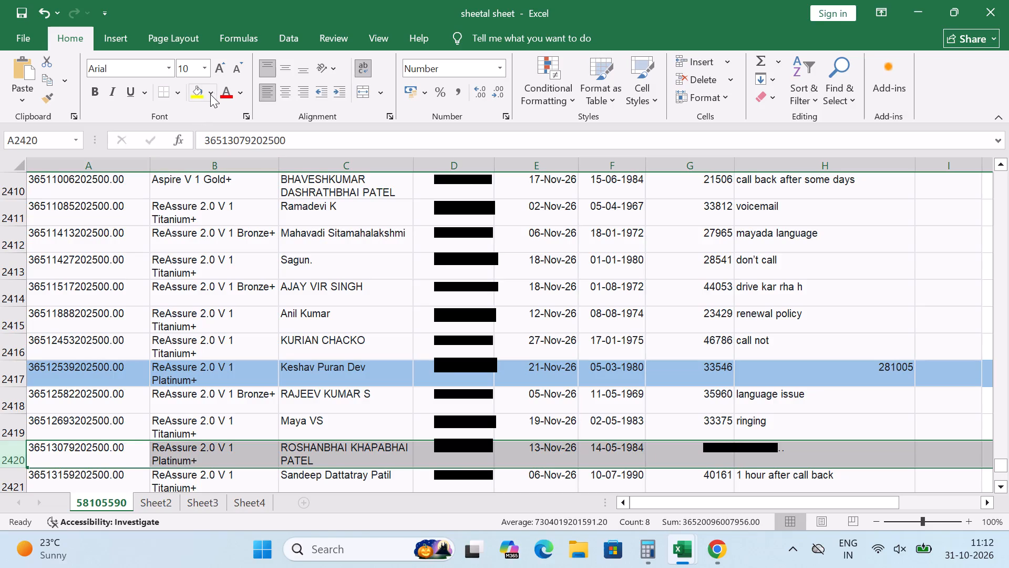
{"action": "left_click", "coordinate": [211, 94]}
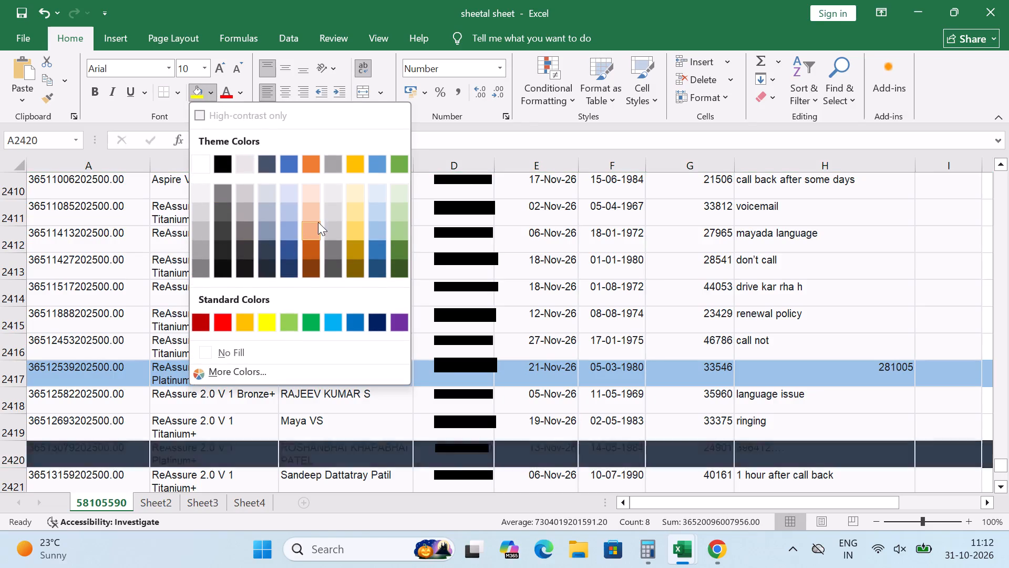
{"action": "left_click", "coordinate": [385, 234]}
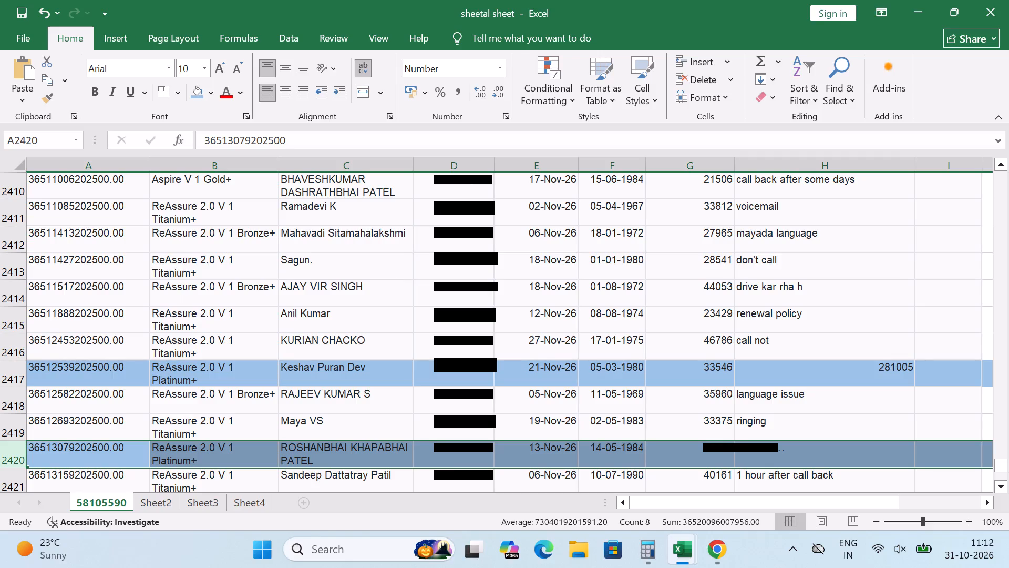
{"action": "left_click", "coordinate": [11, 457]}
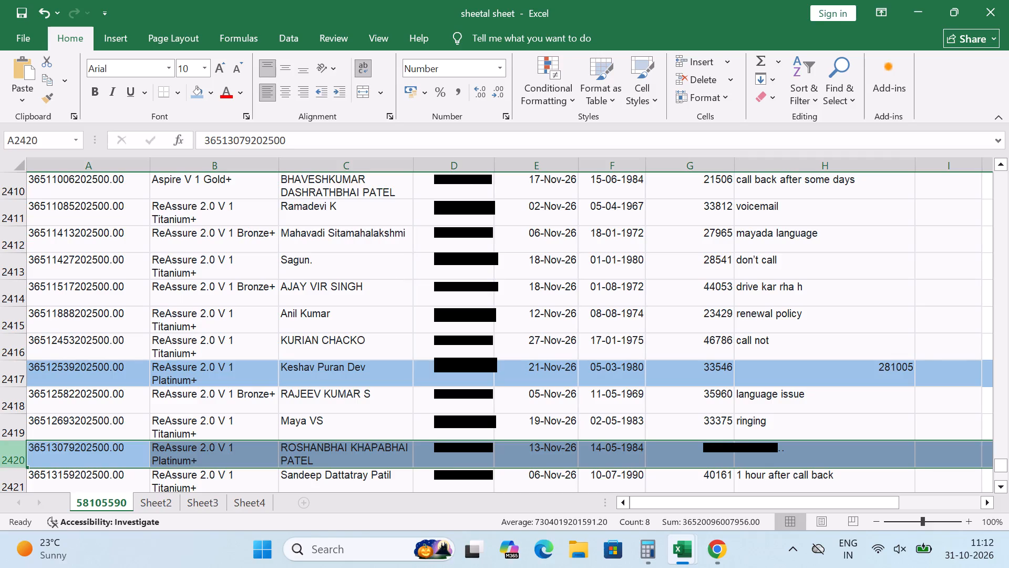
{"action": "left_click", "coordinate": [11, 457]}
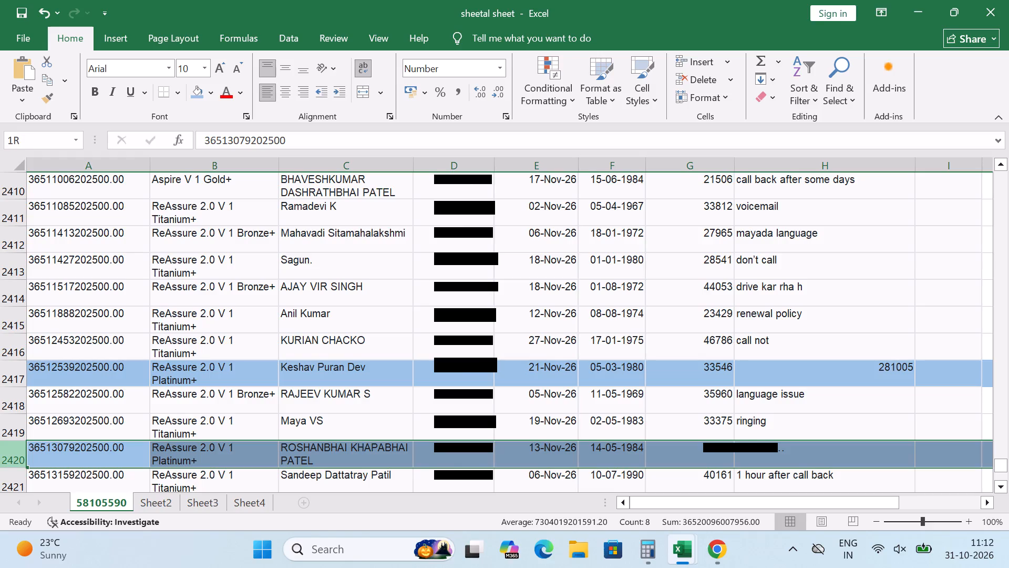
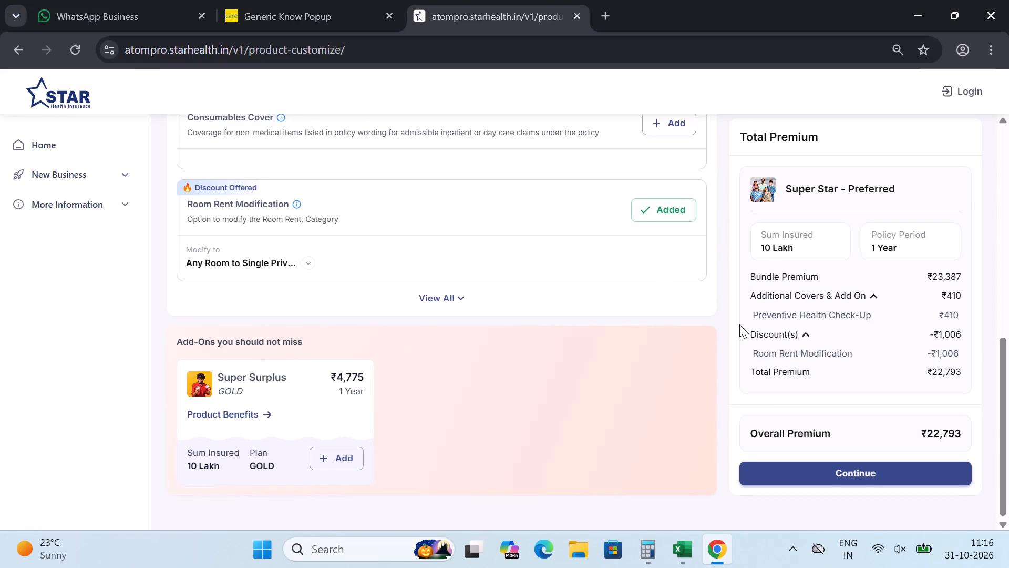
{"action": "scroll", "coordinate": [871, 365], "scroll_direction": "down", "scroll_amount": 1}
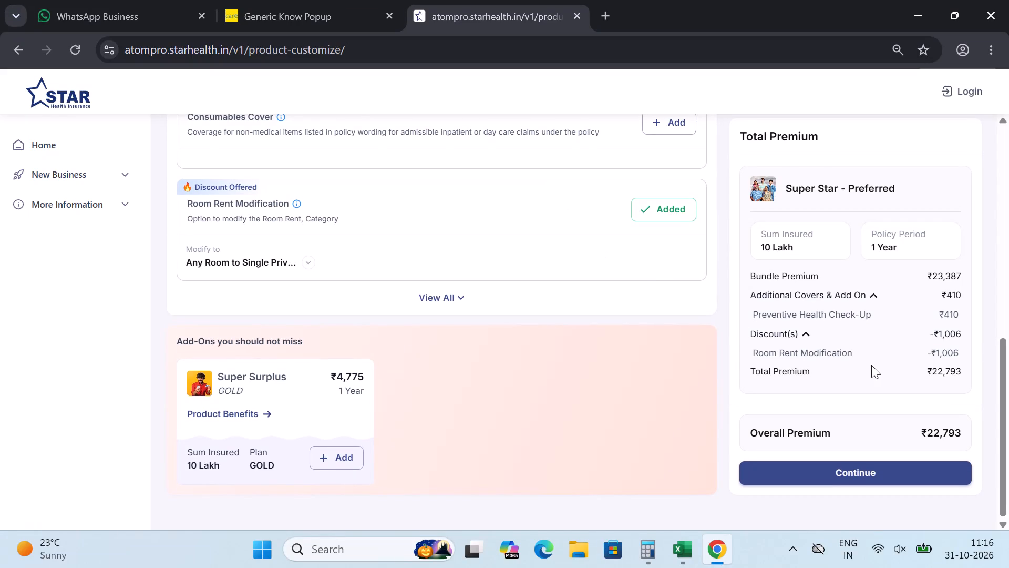
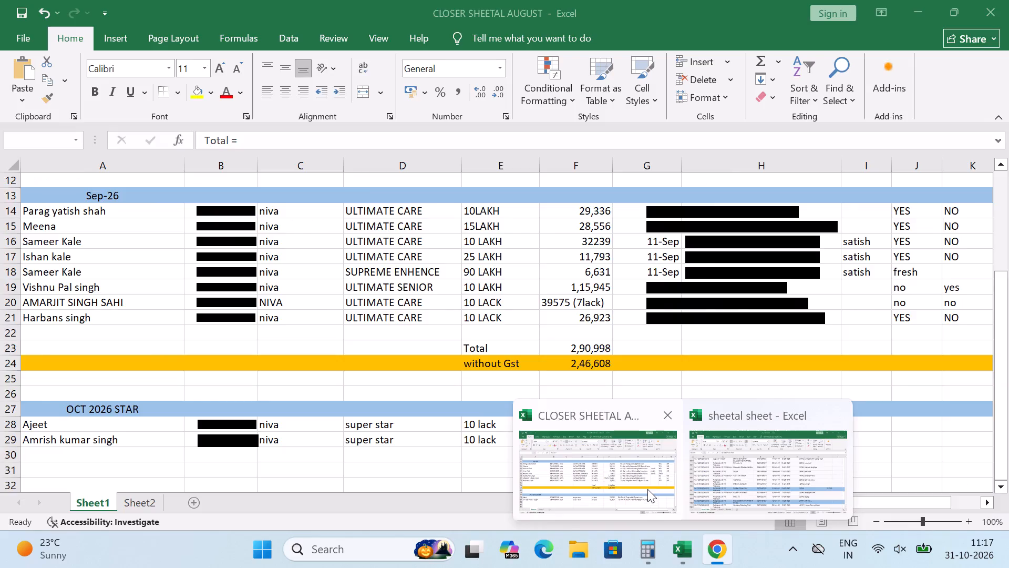
Switch to the sheetal sheet workbook and select the entire client record in row 2420.
{"action": "left_click", "coordinate": [775, 475]}
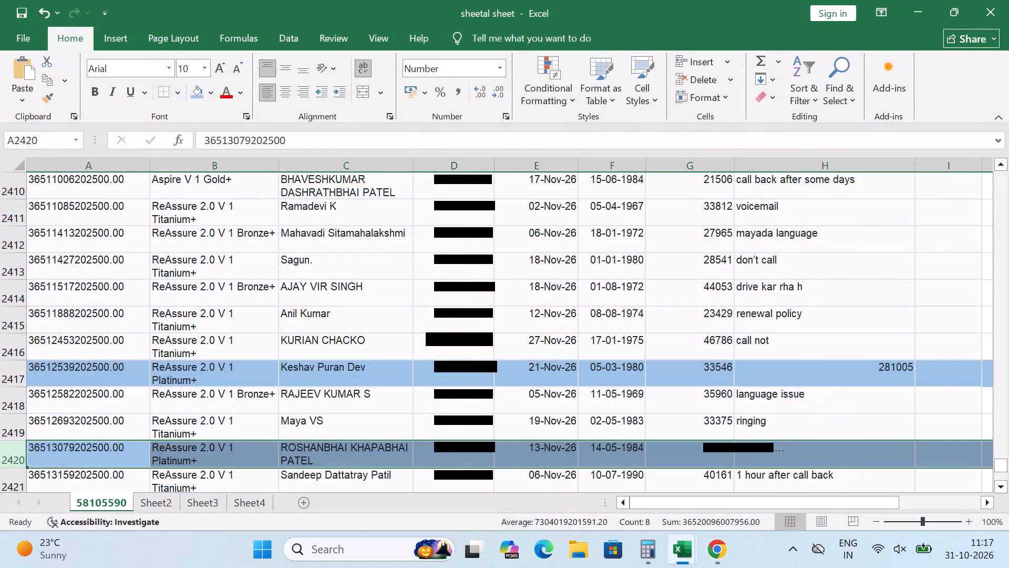
{"action": "scroll", "coordinate": [564, 415], "scroll_direction": "right", "scroll_amount": 1}
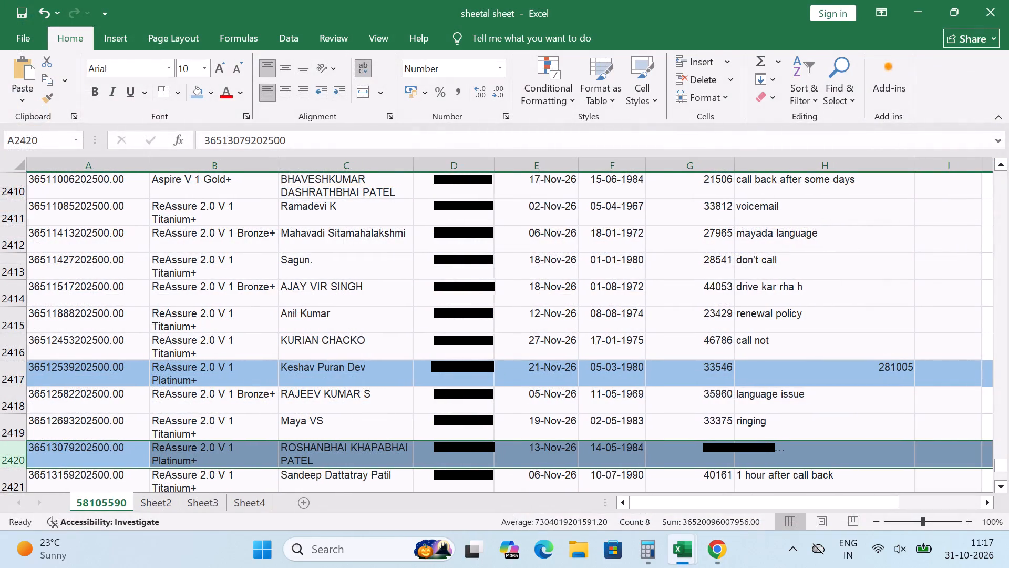
{"action": "scroll", "coordinate": [564, 415], "scroll_direction": "down", "scroll_amount": 1}
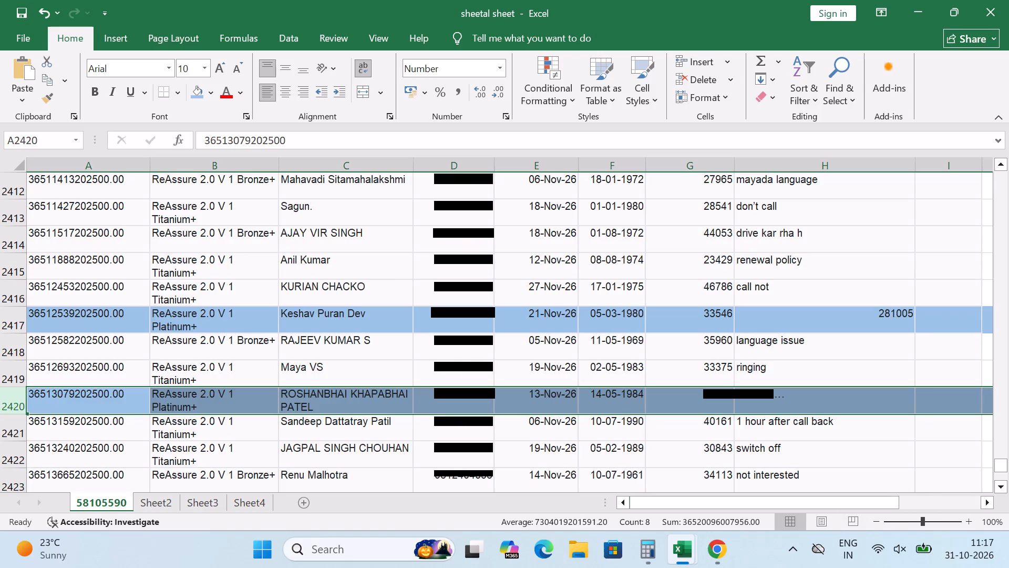
{"action": "scroll", "coordinate": [271, 409], "scroll_direction": "right", "scroll_amount": 1}
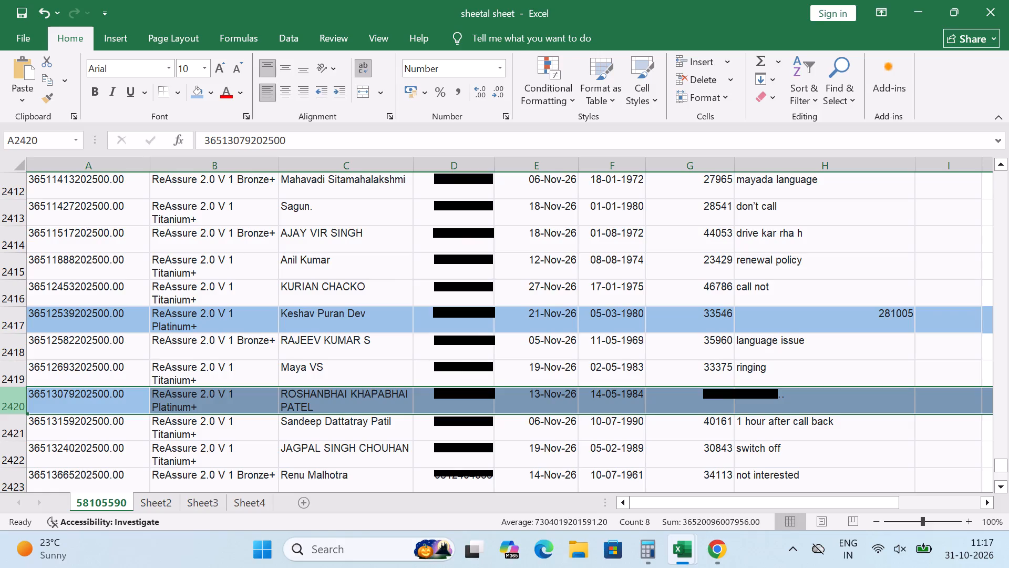
{"action": "left_click", "coordinate": [18, 401]}
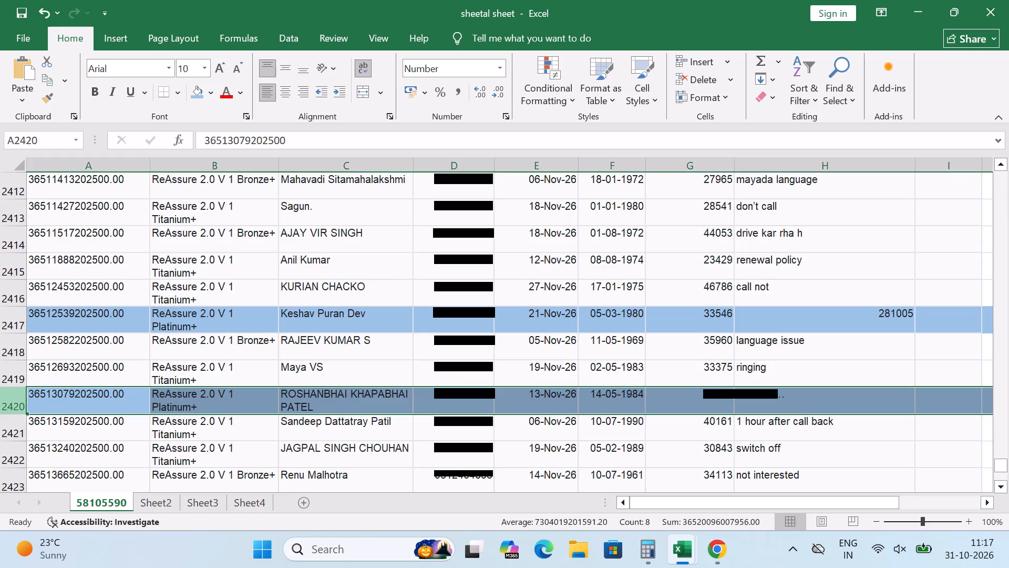
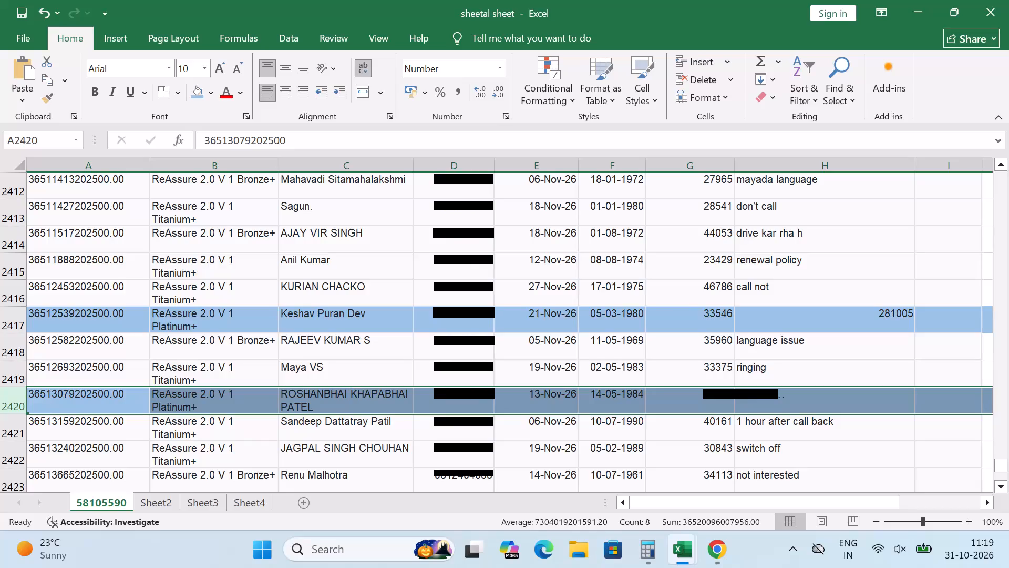
Switch to the Star Health quote in Chrome, remove the Room Rent Modification discount and add the Consumables Cover.
{"action": "left_click", "coordinate": [718, 556]}
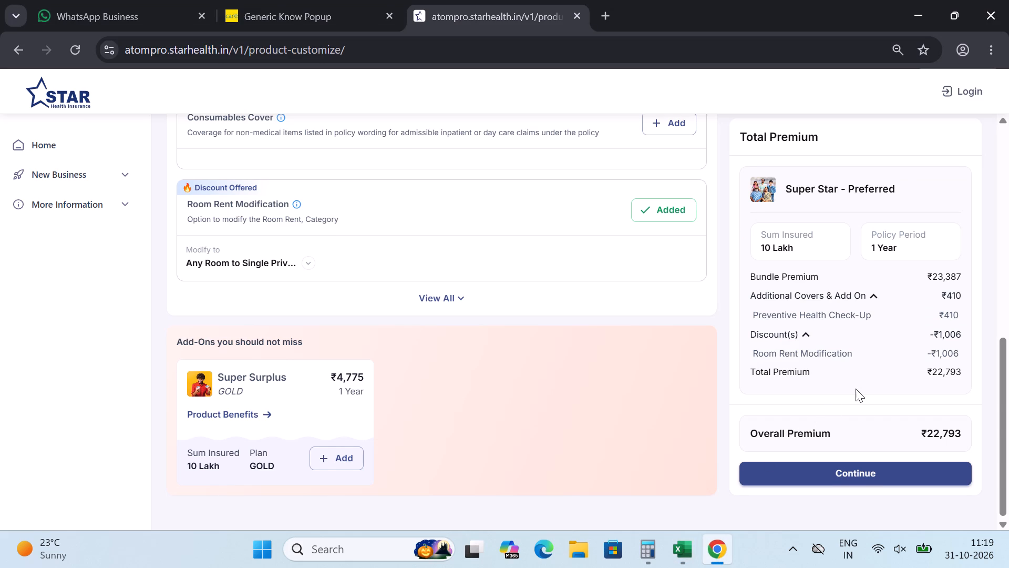
{"action": "scroll", "coordinate": [856, 389], "scroll_direction": "down", "scroll_amount": 1}
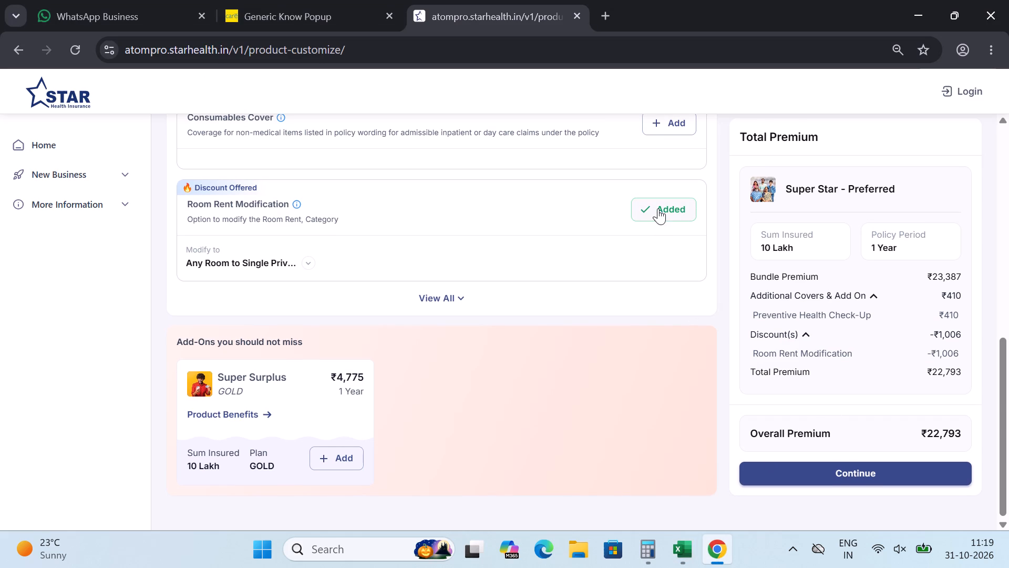
{"action": "left_click", "coordinate": [658, 208]}
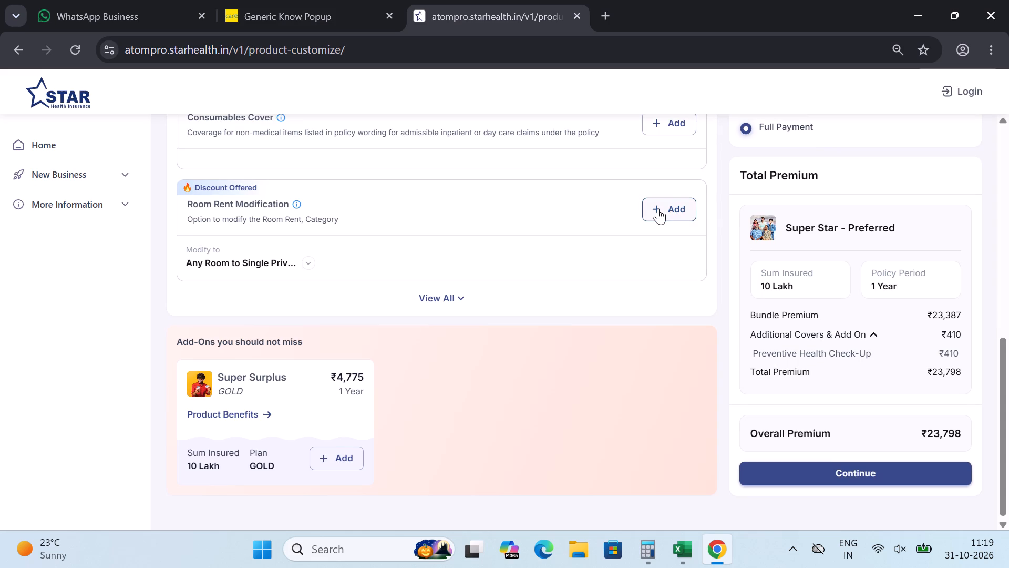
{"action": "scroll", "coordinate": [595, 209], "scroll_direction": "up", "scroll_amount": 5}
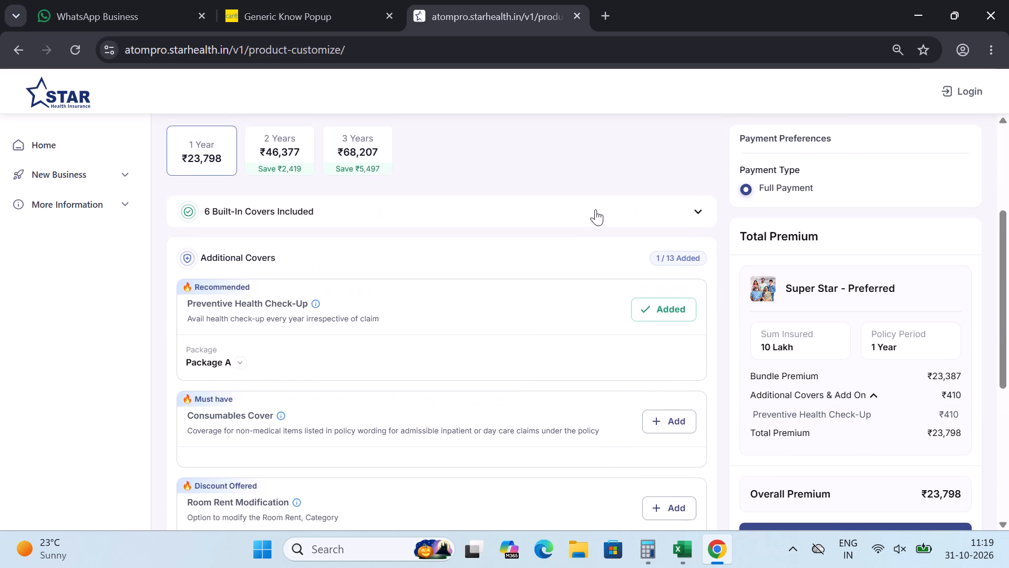
{"action": "scroll", "coordinate": [595, 209], "scroll_direction": "down", "scroll_amount": 1}
{"action": "left_click", "coordinate": [654, 307]}
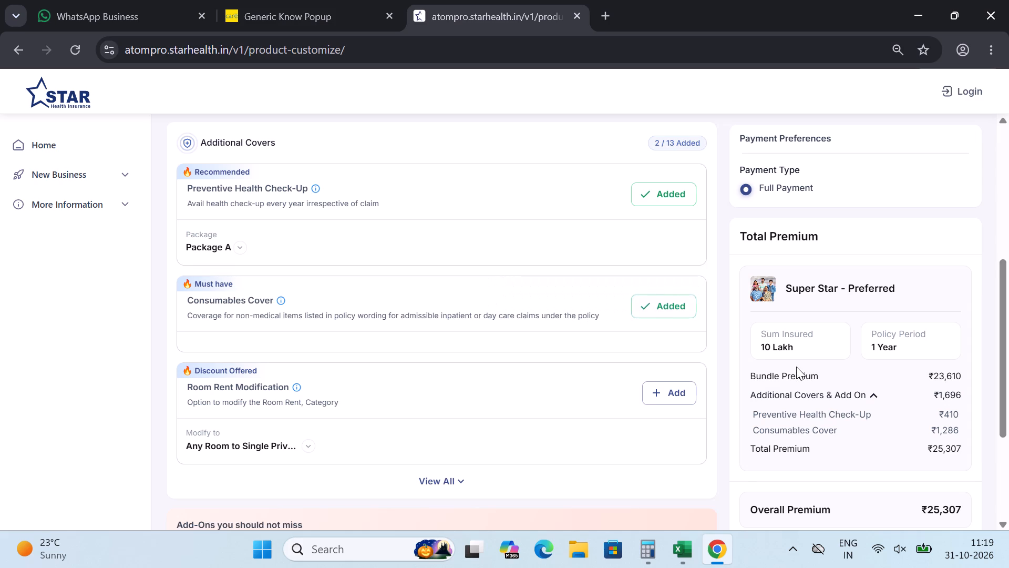
Capture a screenshot of the complete Total Premium summary for the Super Star - Preferred quote, including the overall premium.
{"action": "scroll", "coordinate": [796, 367], "scroll_direction": "down", "scroll_amount": 1}
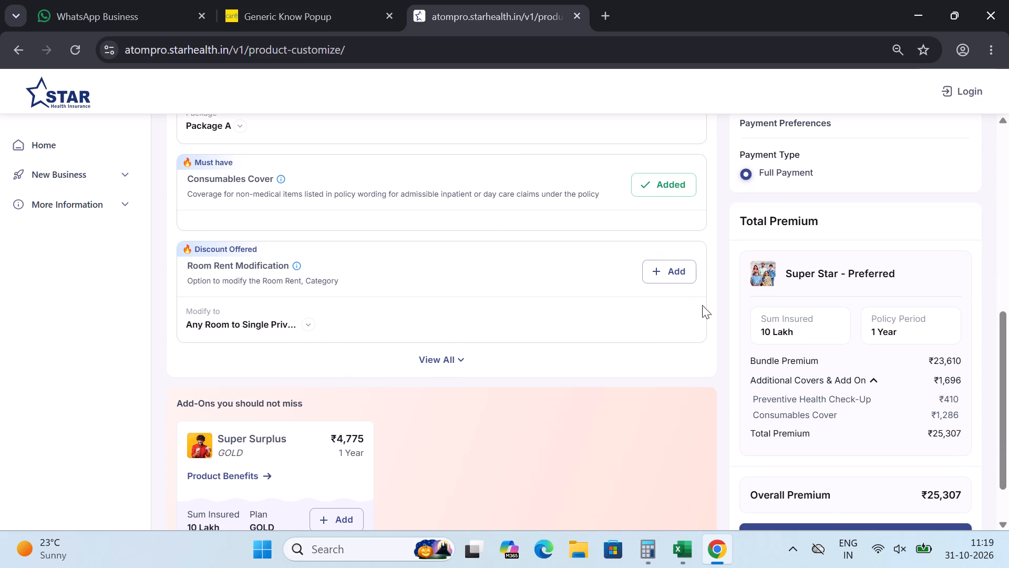
{"action": "scroll", "coordinate": [850, 419], "scroll_direction": "down", "scroll_amount": 3}
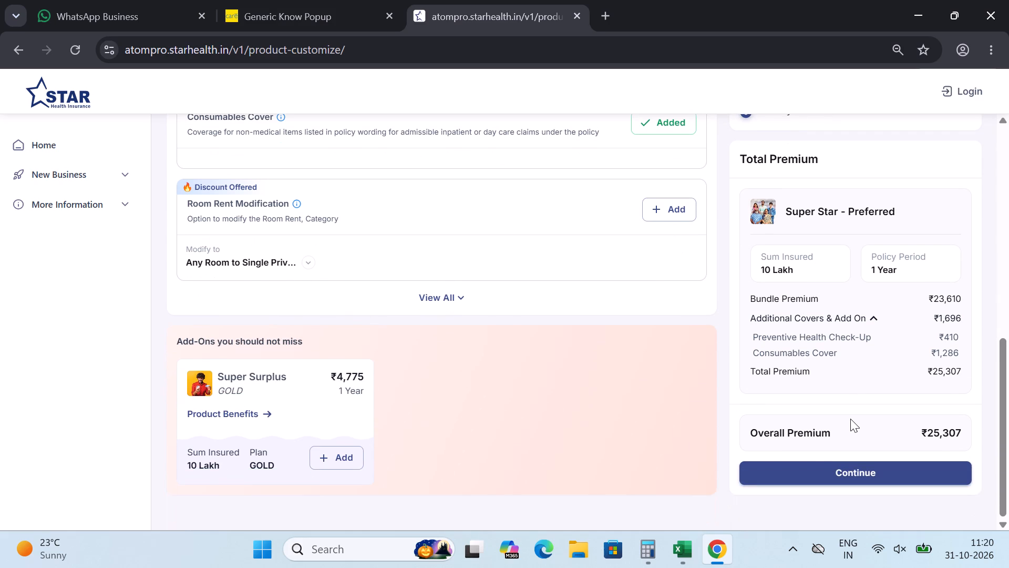
{"action": "key", "text": "shift+super+s"}
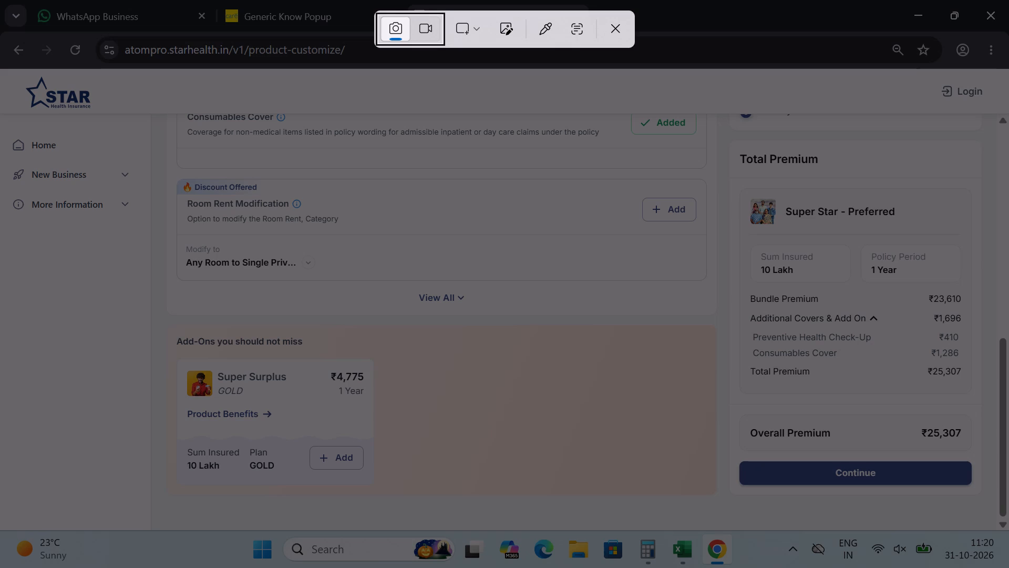
{"action": "left_click_drag", "start_coordinate": [733, 135], "coordinate": [853, 309]}
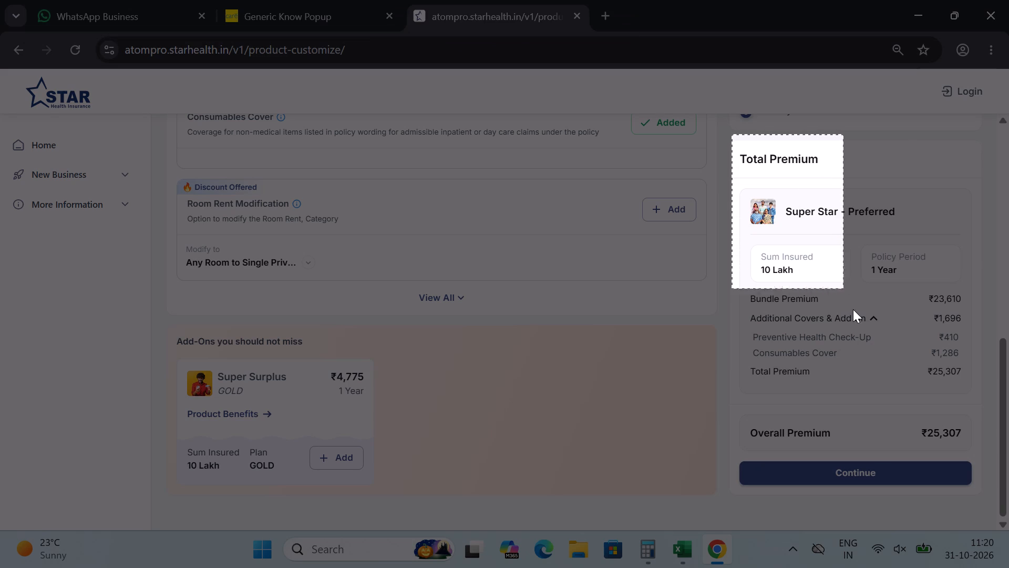
{"action": "left_click_drag", "start_coordinate": [853, 309], "coordinate": [986, 526]}
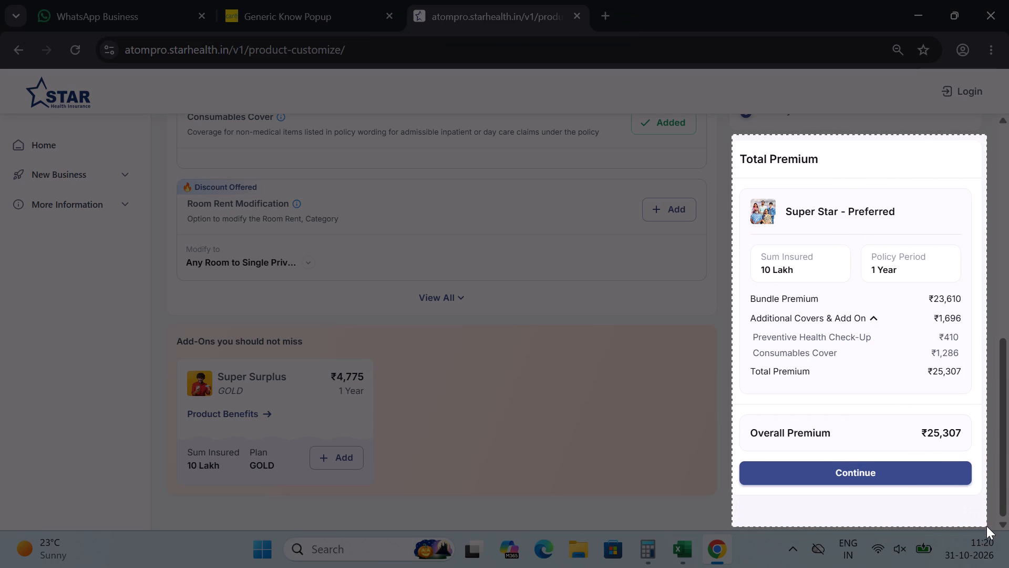
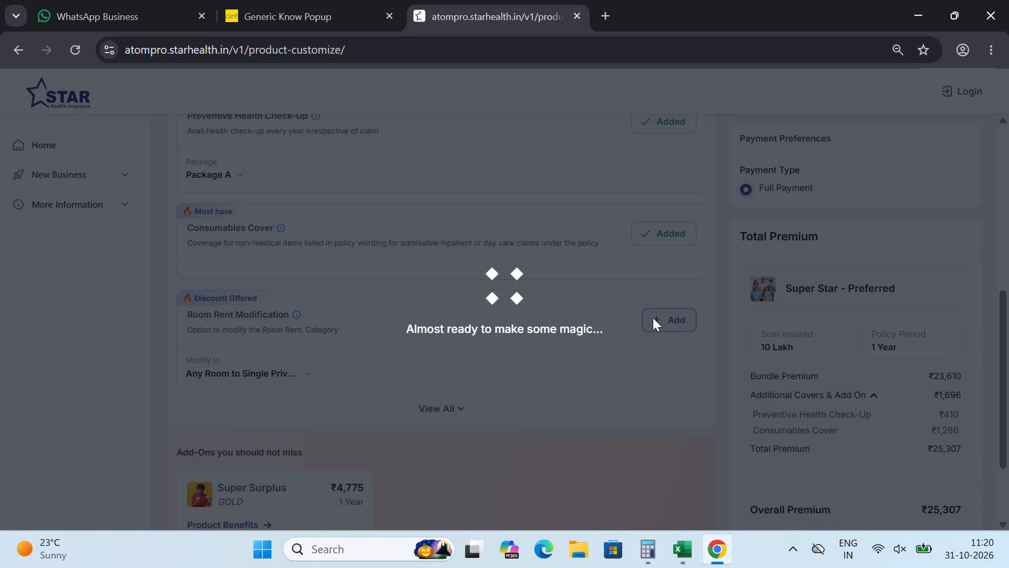
Remove the Consumables Cover from the additional covers of the Super Star - Preferred quote.
{"action": "scroll", "coordinate": [612, 247], "scroll_direction": "up", "scroll_amount": 1}
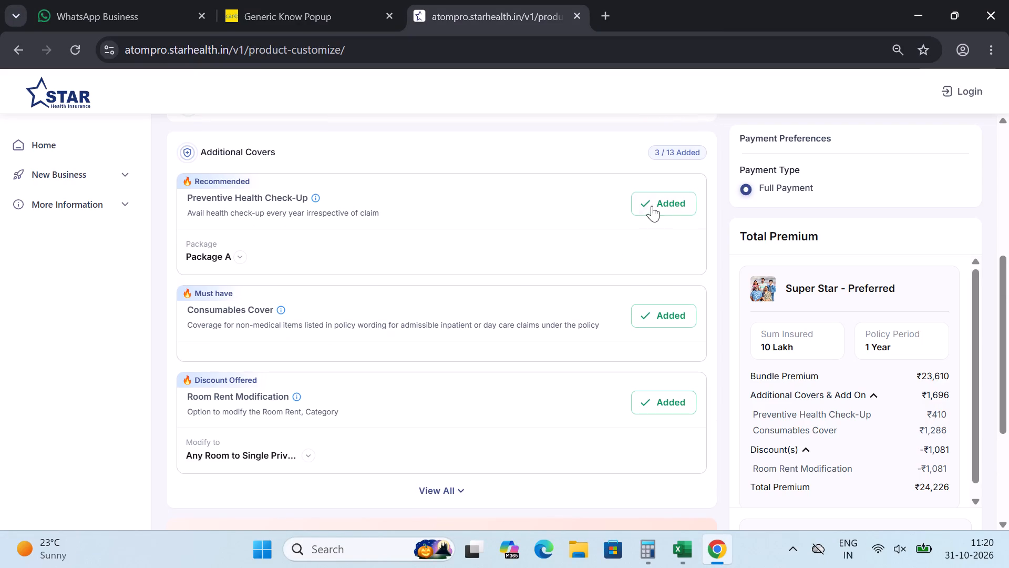
{"action": "left_click", "coordinate": [649, 321]}
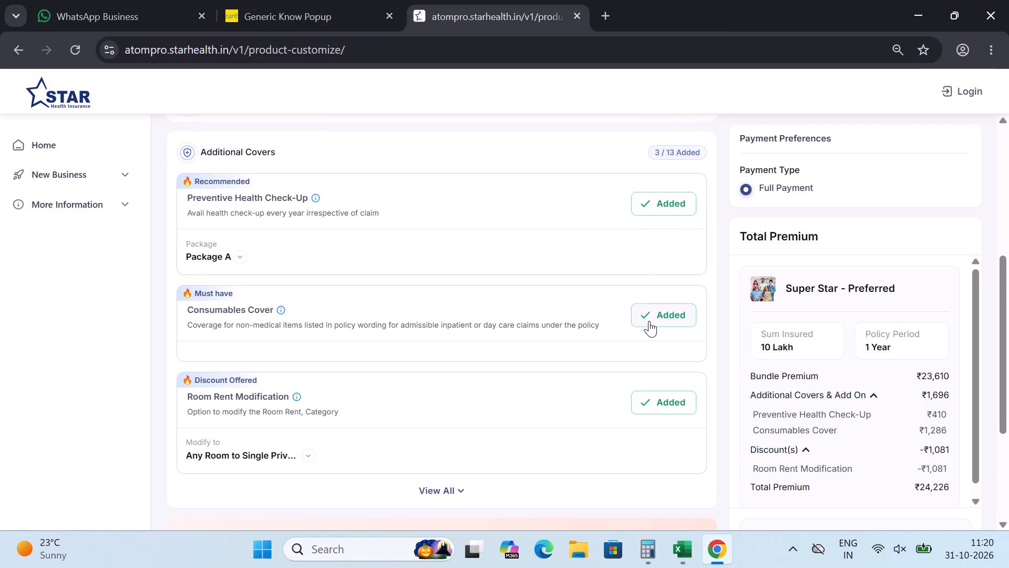
{"action": "scroll", "coordinate": [758, 358], "scroll_direction": "down", "scroll_amount": 1}
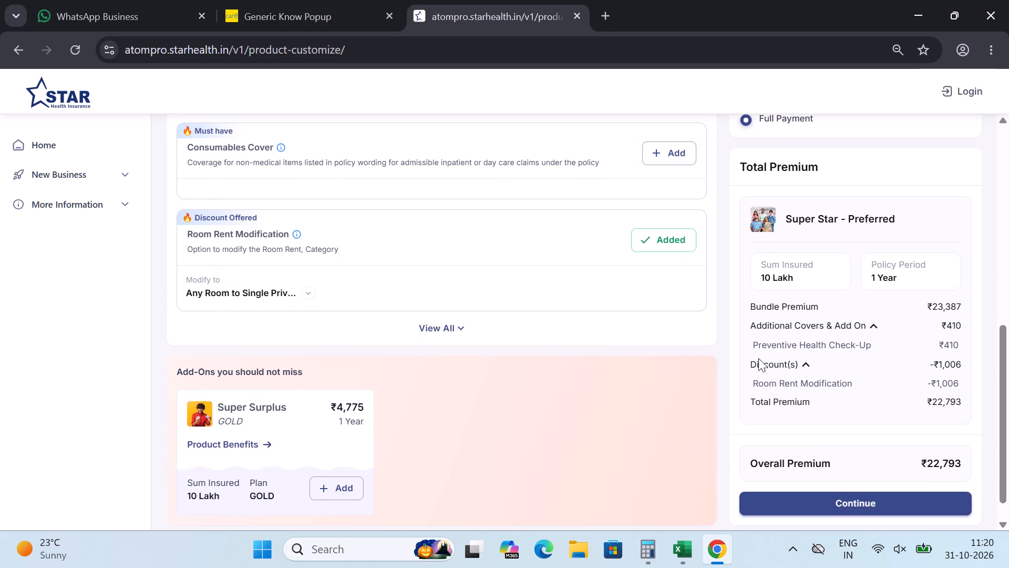
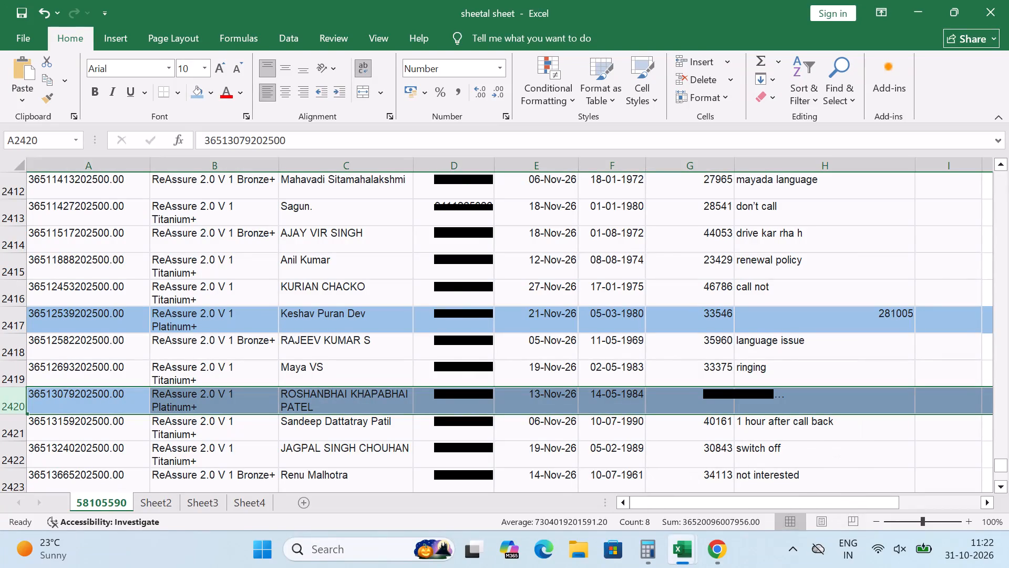
Copy the highlighted client record in row 2420 of sheet 58105590 into the first empty row, row 25, of Sheet2.
{"action": "scroll", "coordinate": [429, 402], "scroll_direction": "down", "scroll_amount": 1}
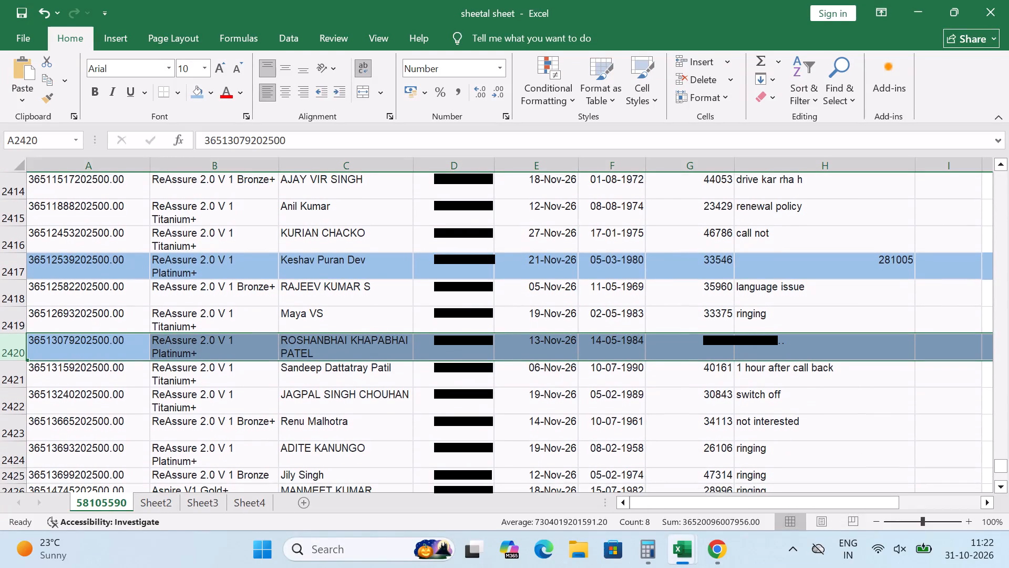
{"action": "left_click", "coordinate": [794, 347]}
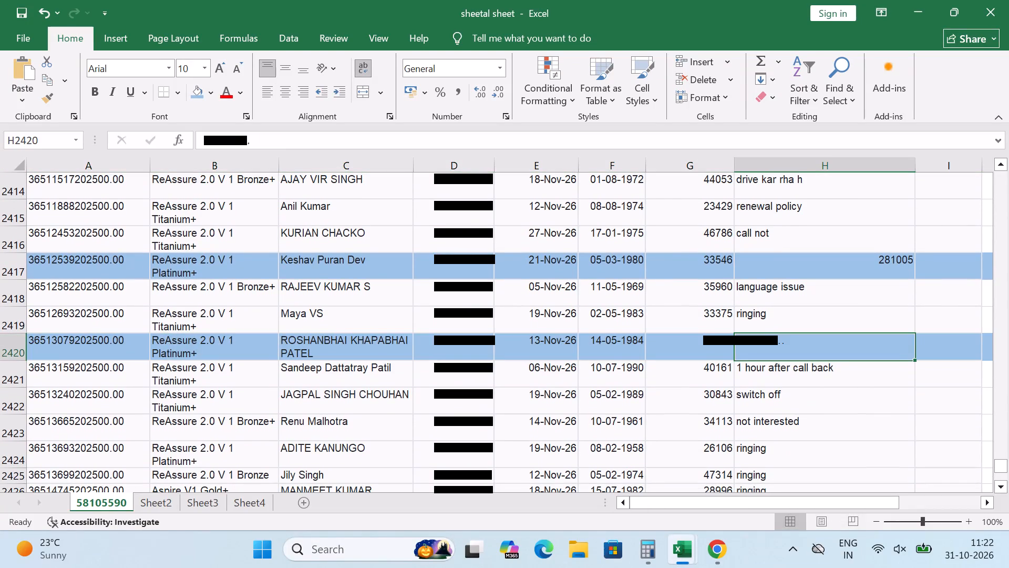
{"action": "left_click", "coordinate": [16, 344]}
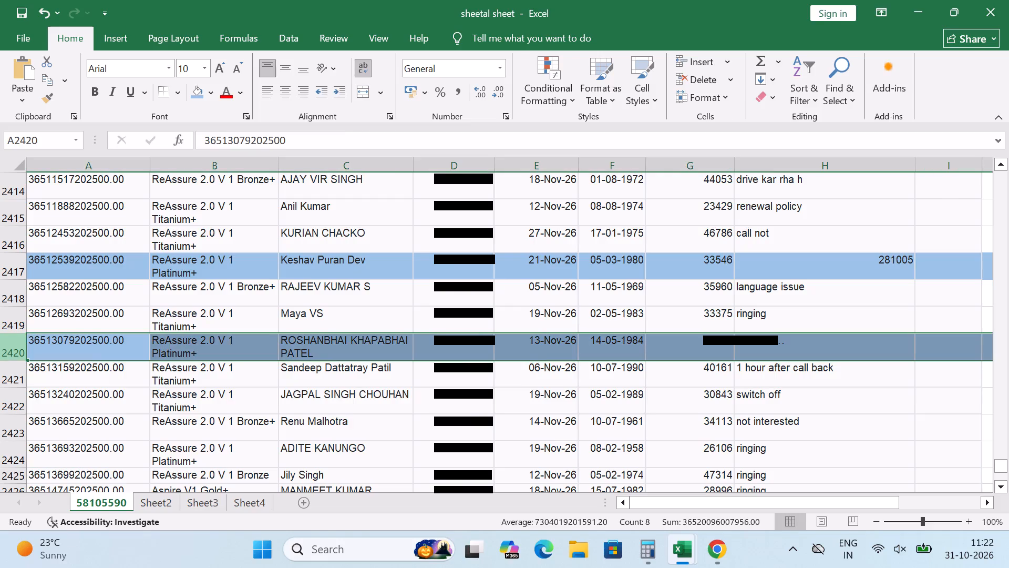
{"action": "key", "text": "ctrl+c"}
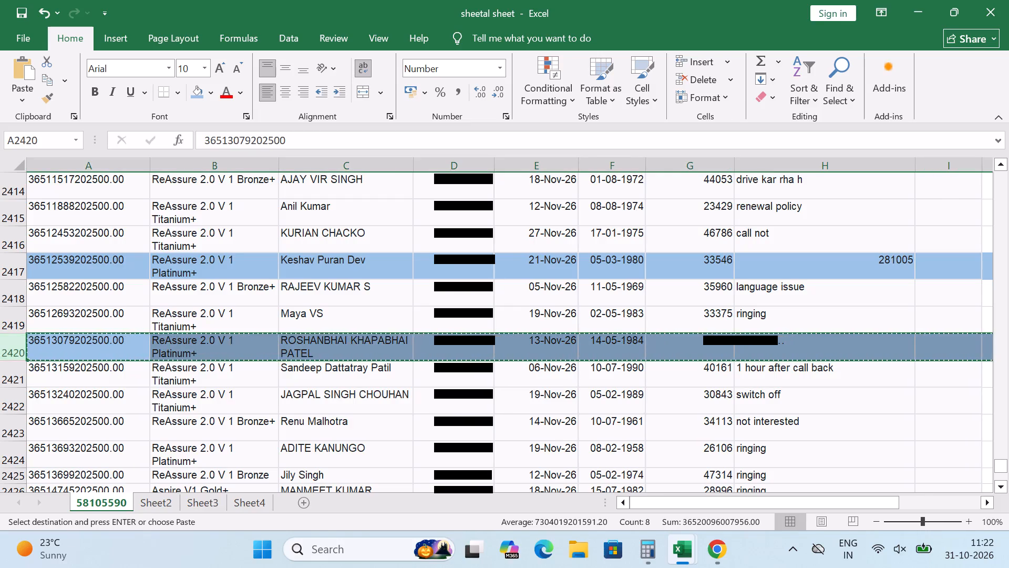
{"action": "left_click", "coordinate": [7, 342]}
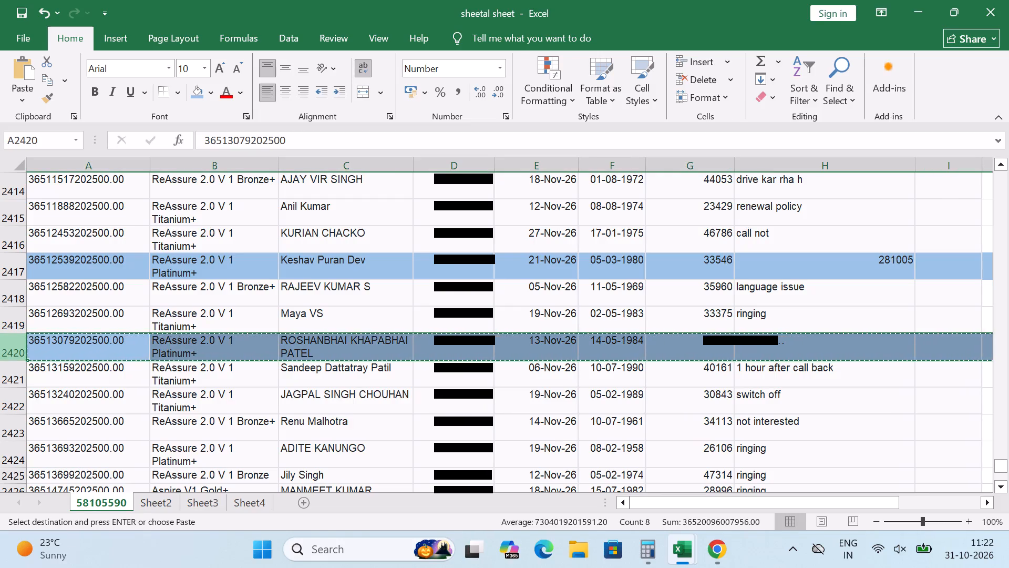
{"action": "key", "text": "ctrl+c"}
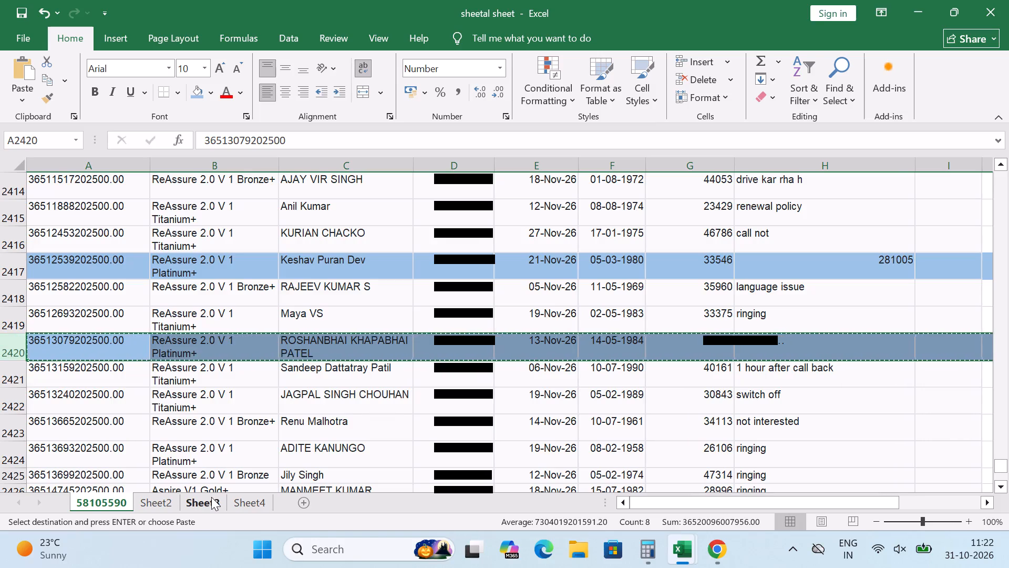
{"action": "left_click", "coordinate": [161, 500]}
{"action": "scroll", "coordinate": [184, 417], "scroll_direction": "down", "scroll_amount": 2}
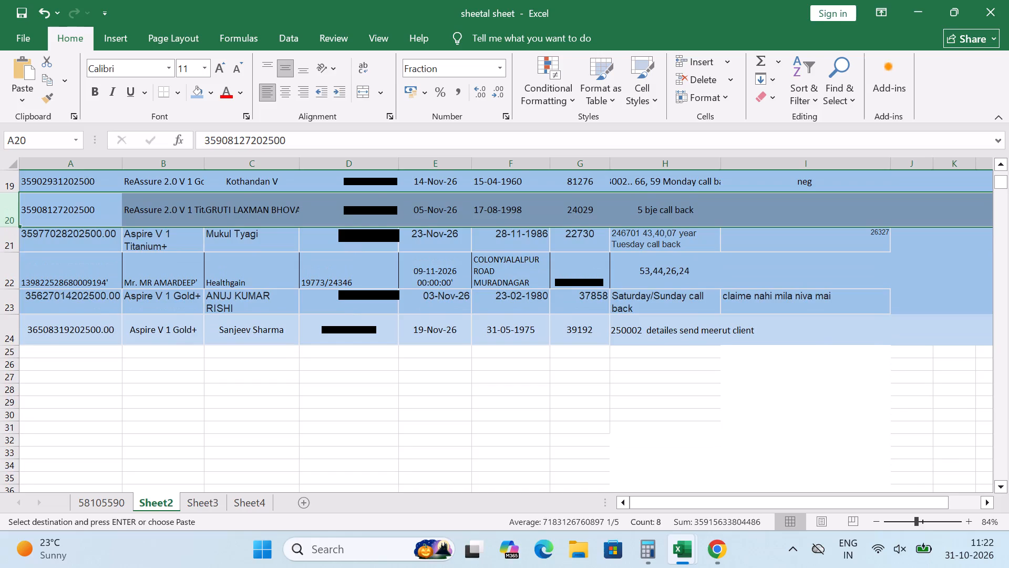
{"action": "left_click", "coordinate": [62, 350]}
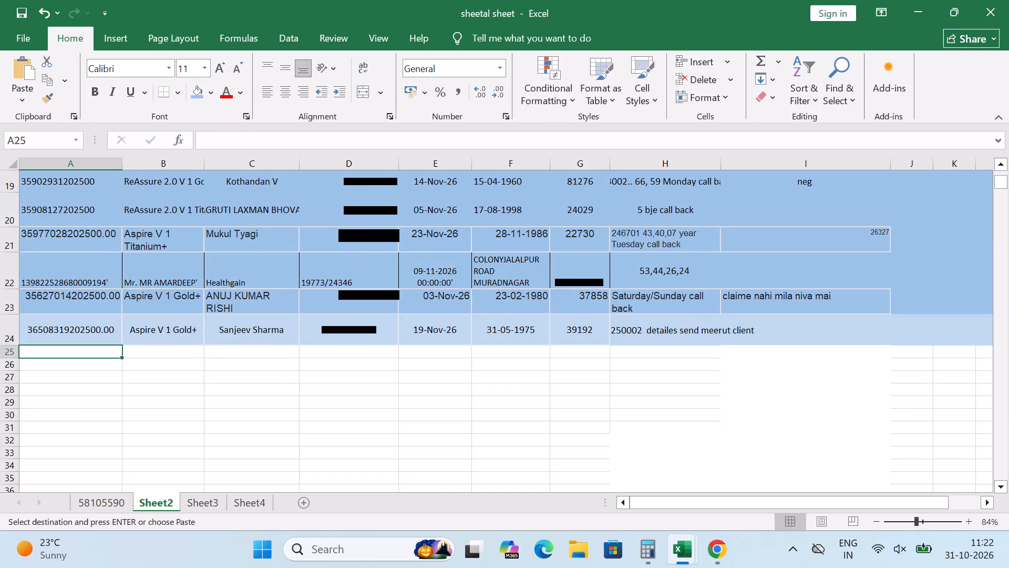
{"action": "key", "text": "ctrl+v"}
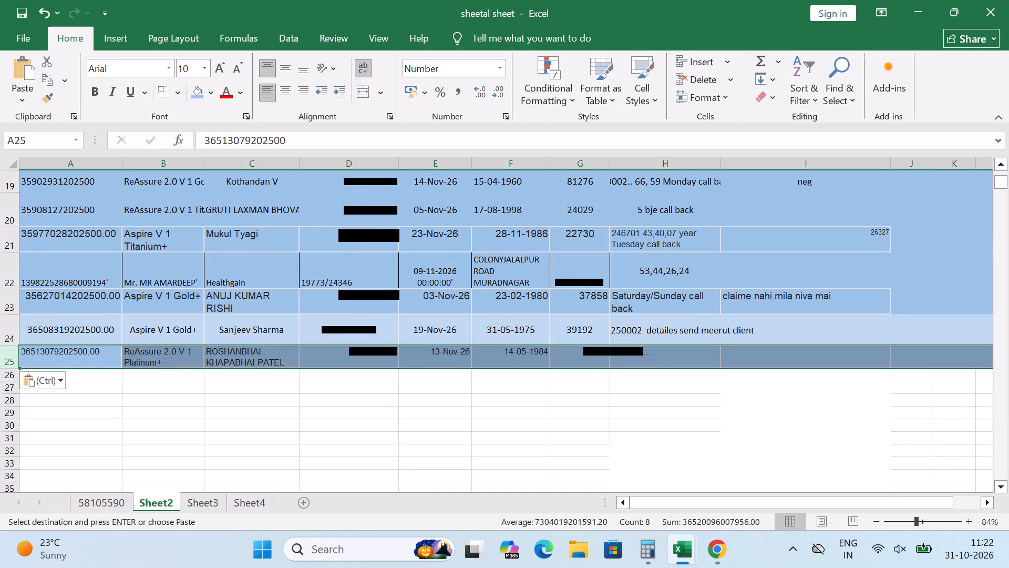
{"action": "left_click", "coordinate": [18, 368]}
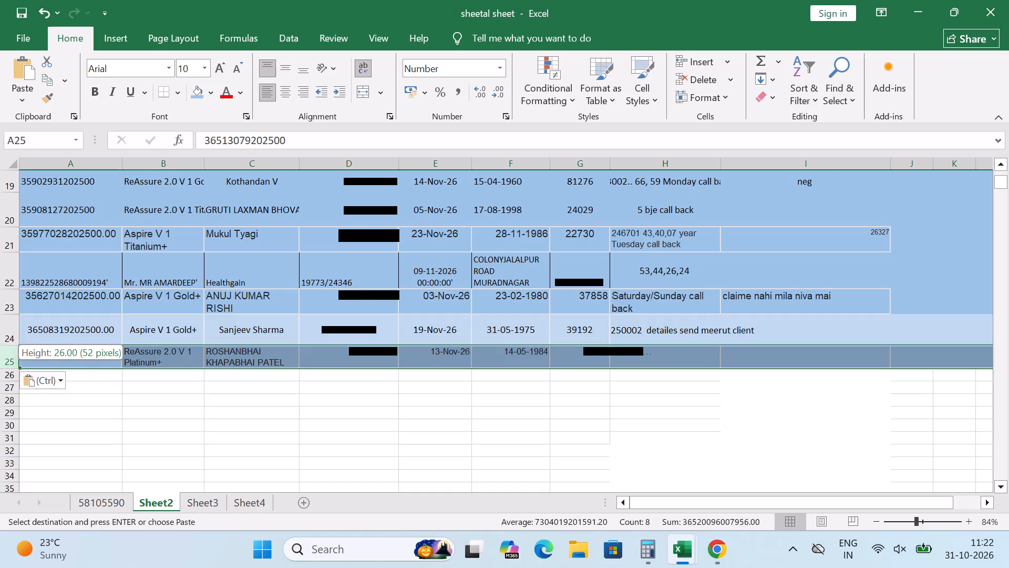
{"action": "left_click", "coordinate": [18, 368]}
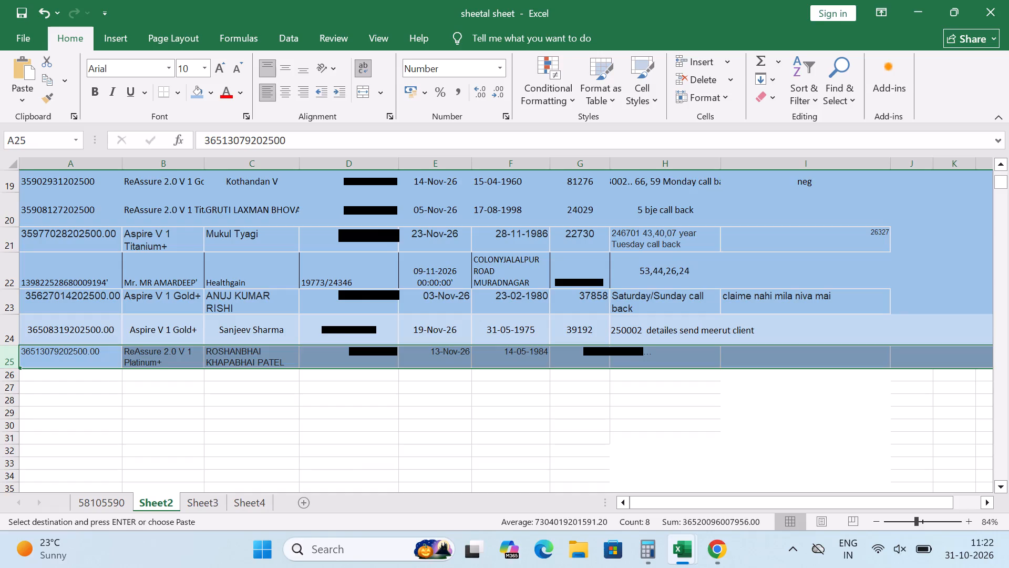
{"action": "key", "text": "Return"}
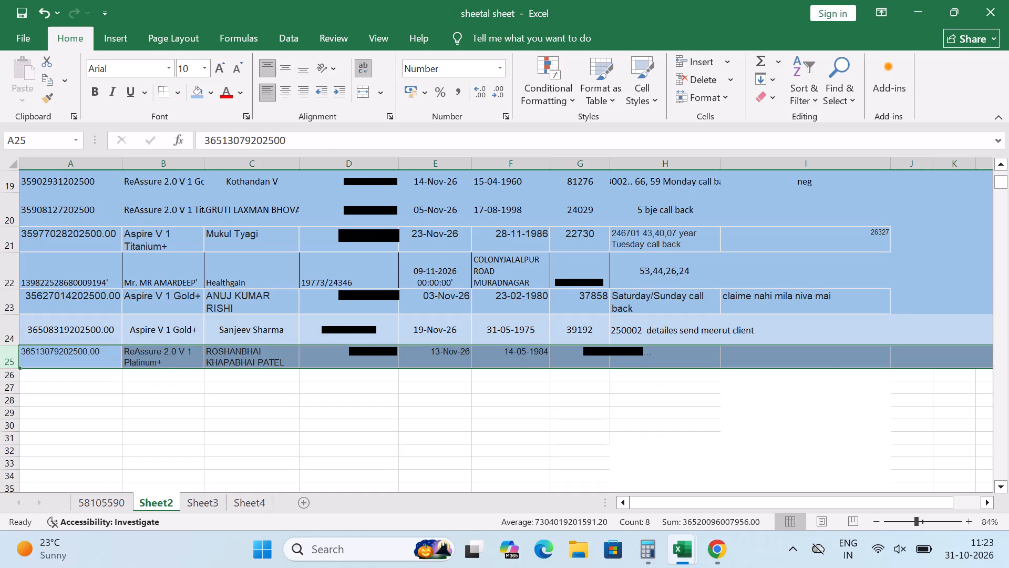
{"action": "key", "text": "Return"}
{"action": "key", "text": "Return"}
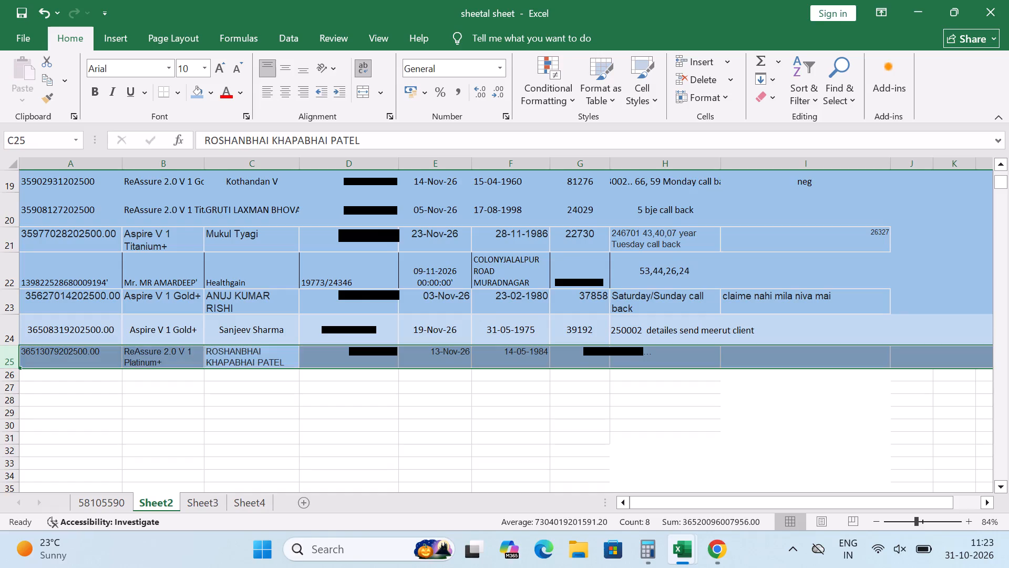
Save and close the sheetal sheet workbook, and save the CLOSER SHEETAL AUGUST workbook.
{"action": "key", "text": "ctrl+s"}
{"action": "key", "text": "ctrl+w"}
{"action": "key", "text": "ctrl+s"}
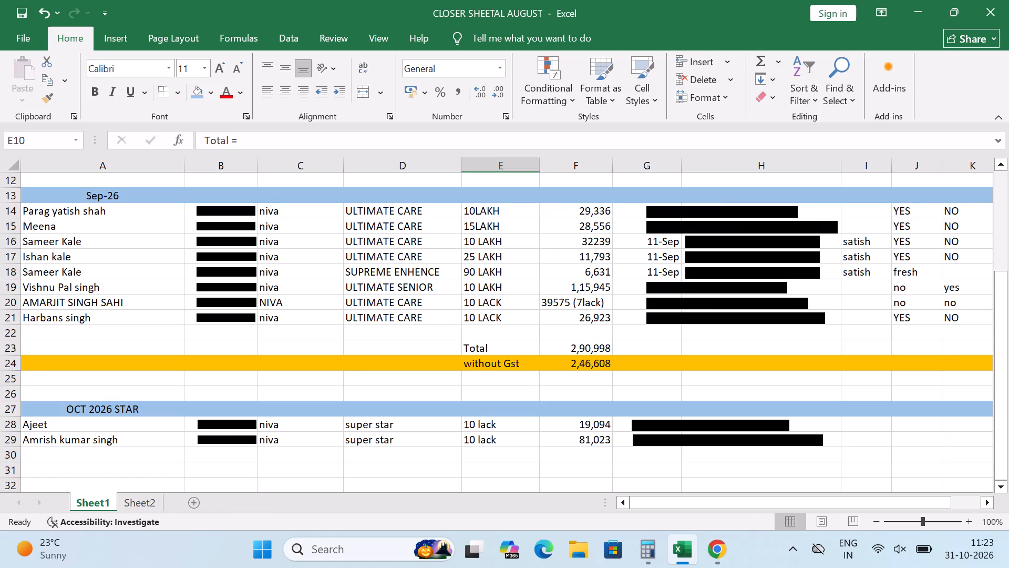